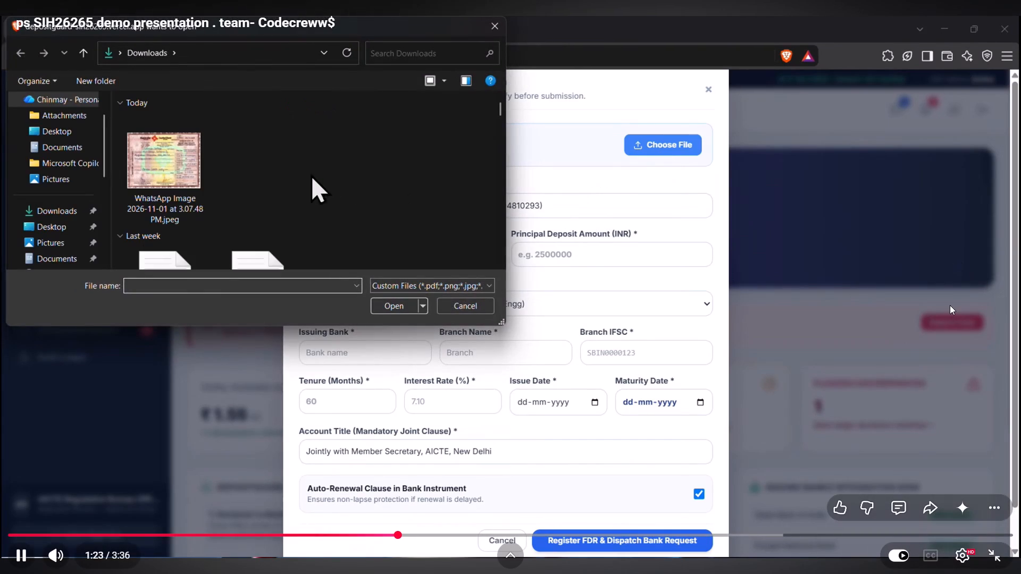
Watch the SIH26265 demo video's section on uploading an FDR document and extracting its fields.
click(950, 305)
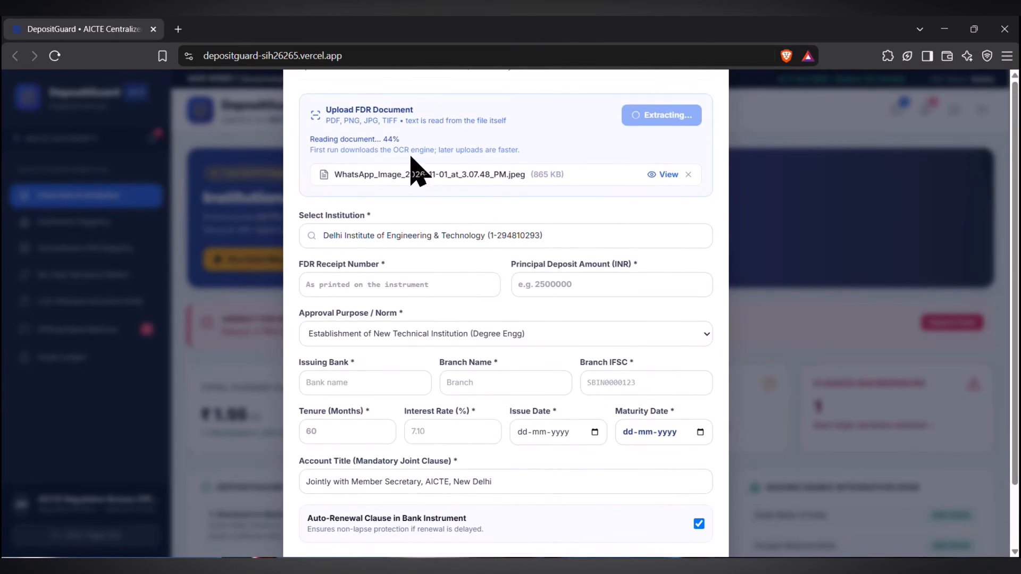
click(942, 287)
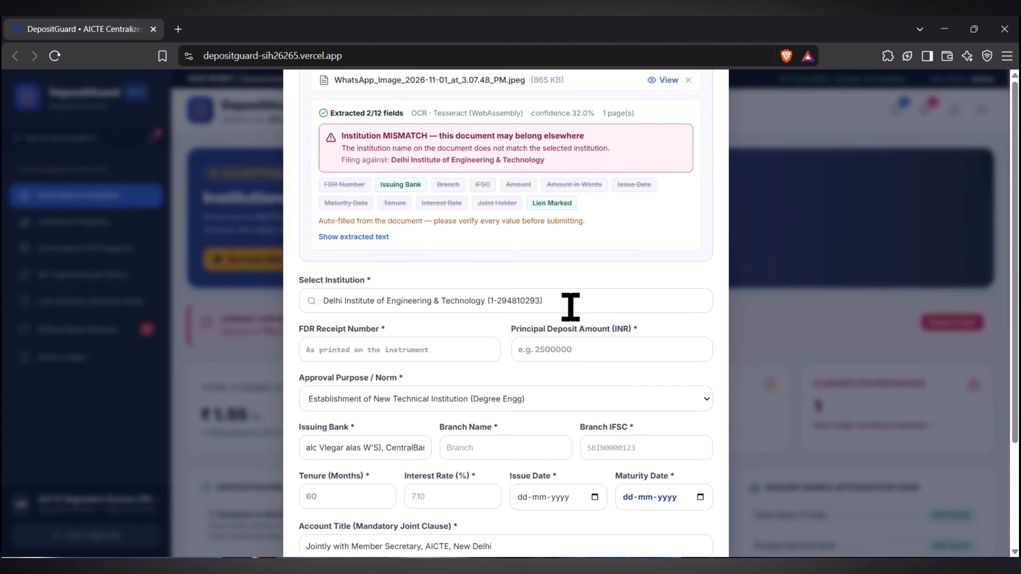
Watch the SIH26265 DepositGuard demo presentation video through to its end, examining the FDR registry and record details.
click(938, 277)
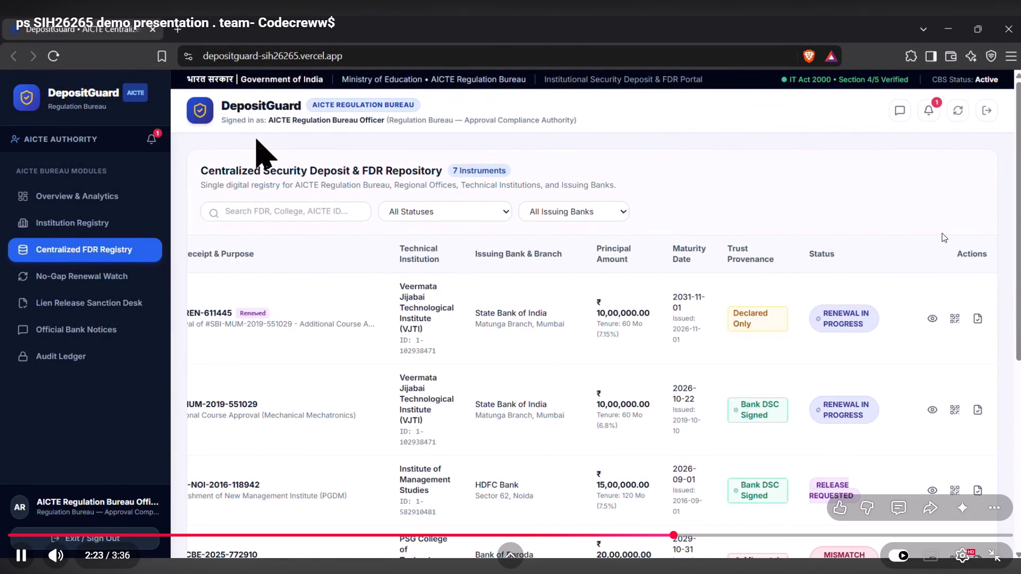
drag(944, 232, 898, 271)
click(894, 278)
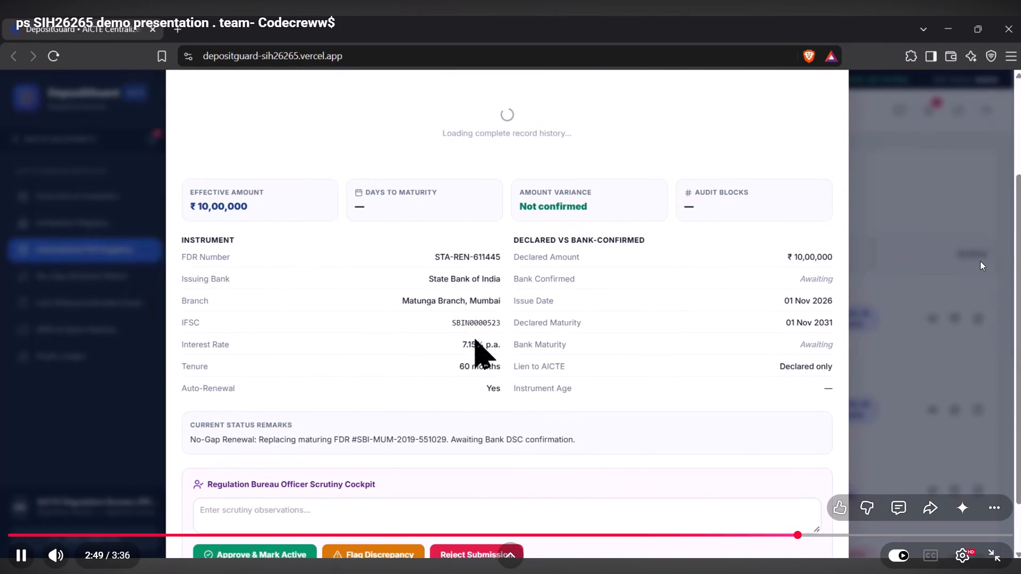
drag(980, 261, 966, 269)
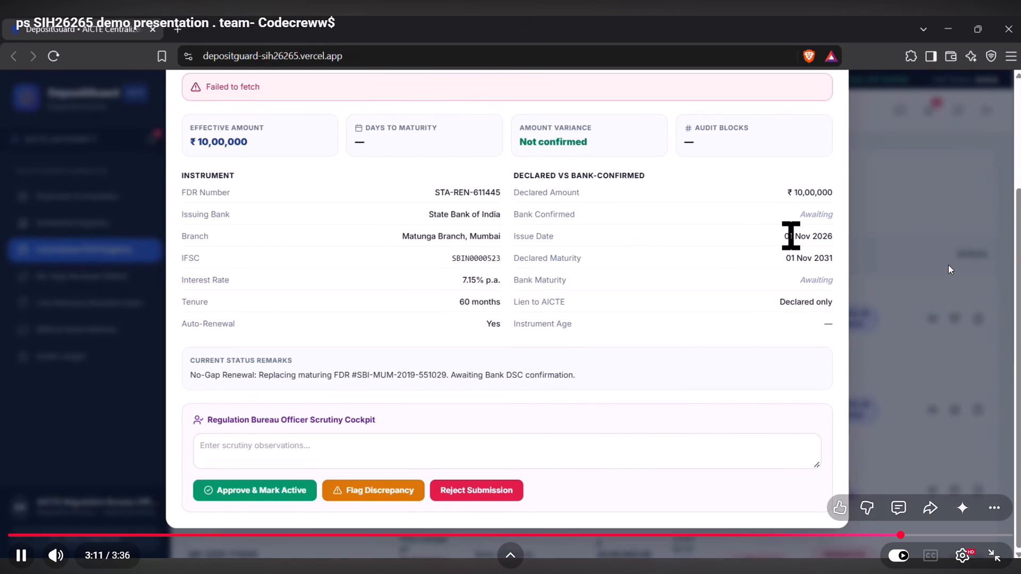
drag(961, 256, 937, 257)
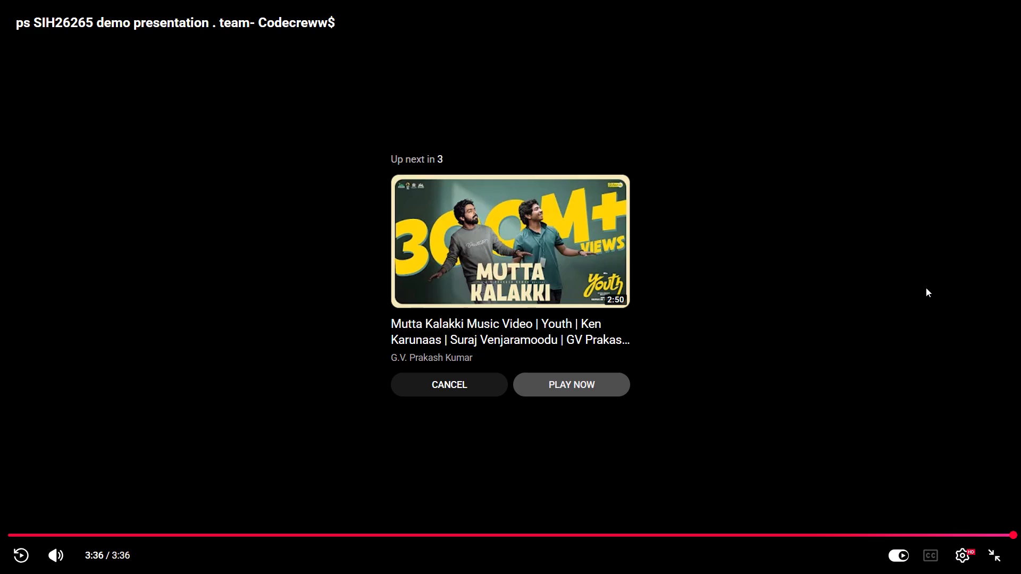
Cancel autoplay of the suggested video and exit the full-screen view.
click(450, 389)
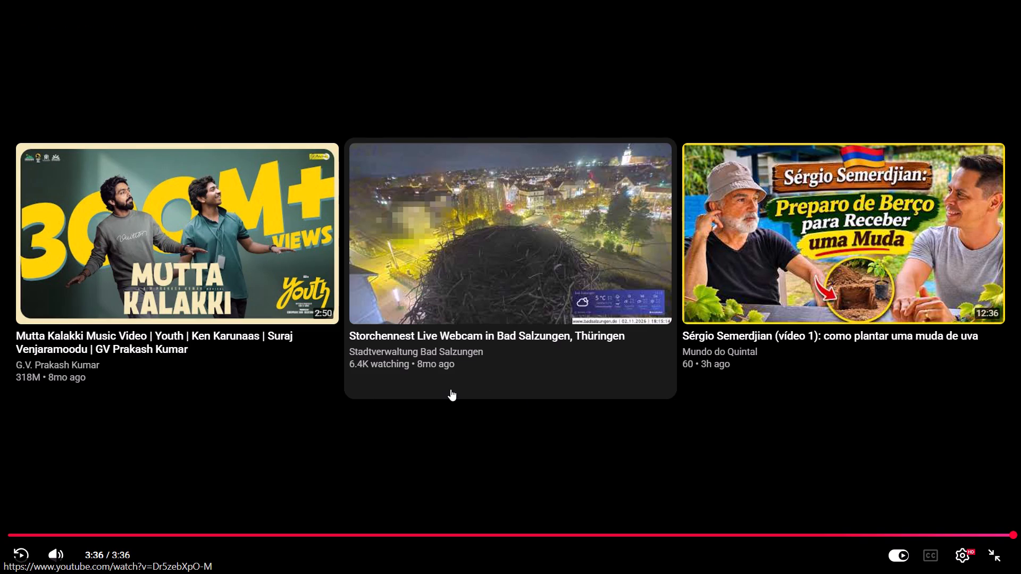
click(985, 559)
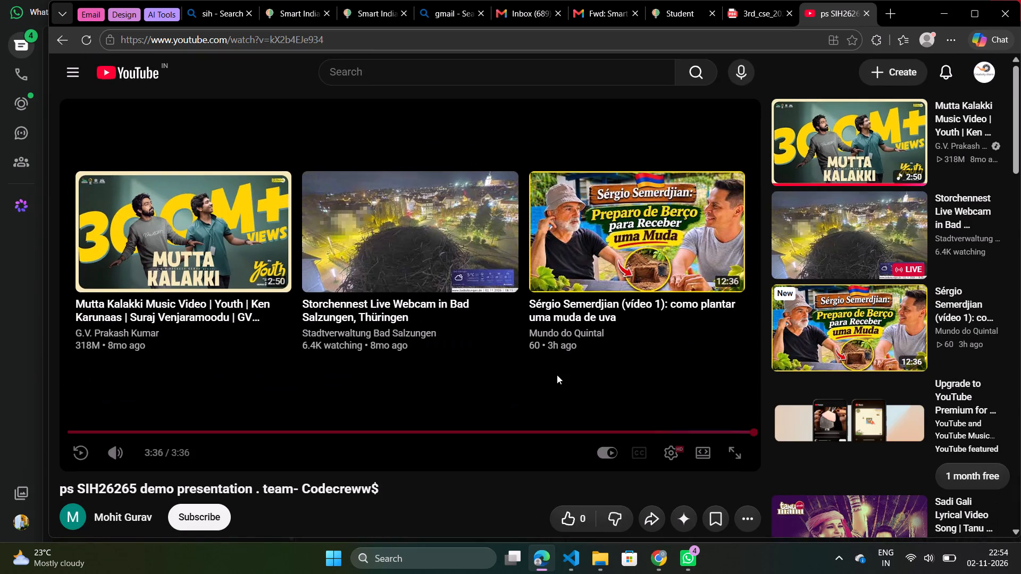
Copy the share link of the SIH26265 demo presentation video without a start time and close the sharing dialog.
scroll(555, 470, down, 3)
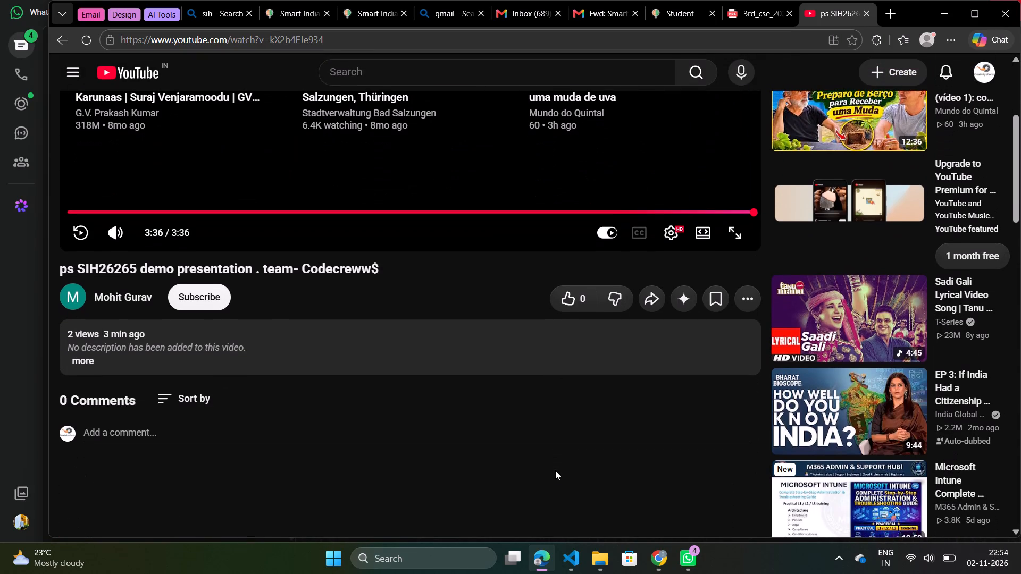
click(651, 297)
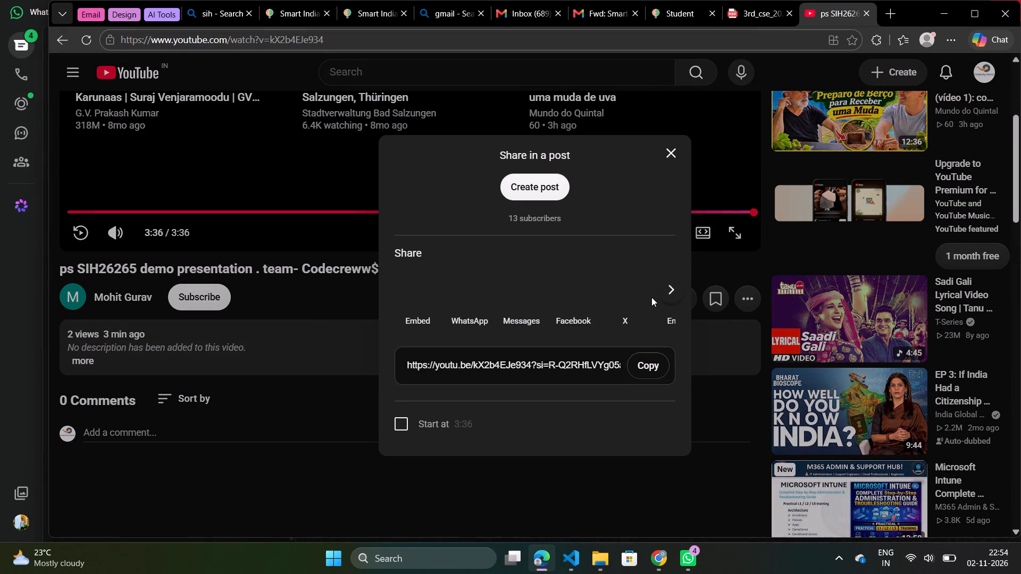
click(647, 356)
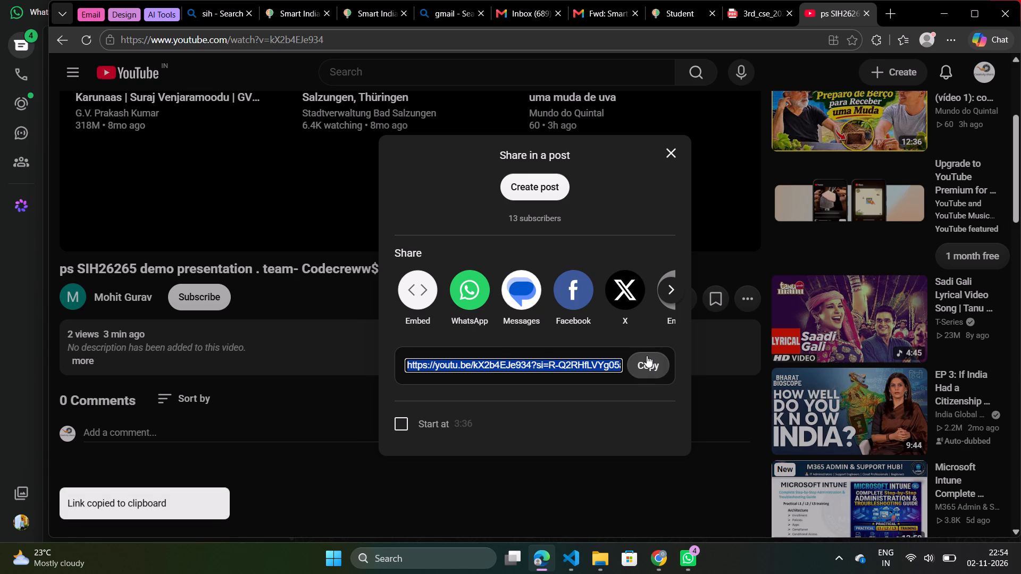
click(669, 156)
scroll(578, 355, up, 3)
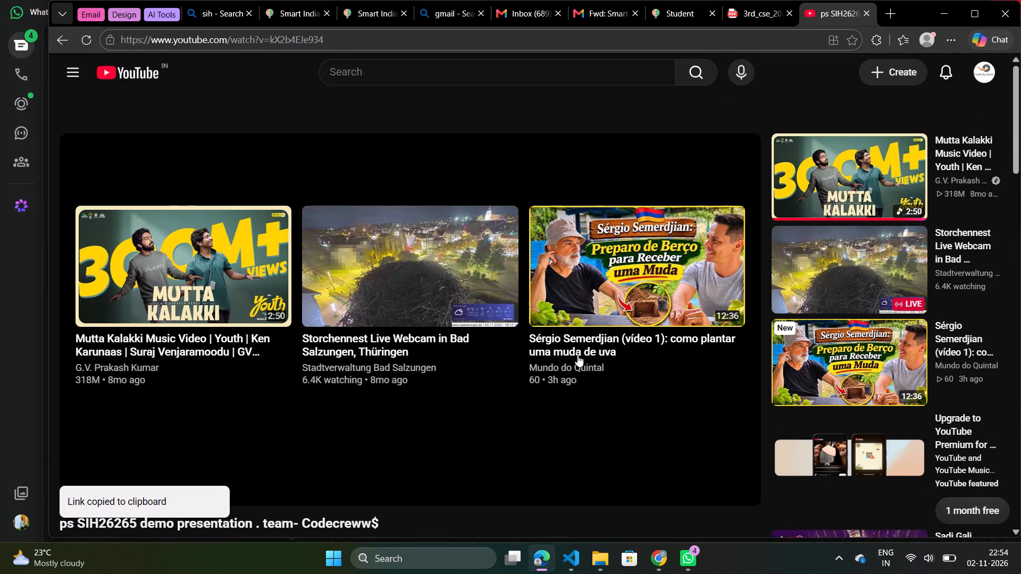
Switch to the depositguard project in Visual Studio Code.
click(579, 566)
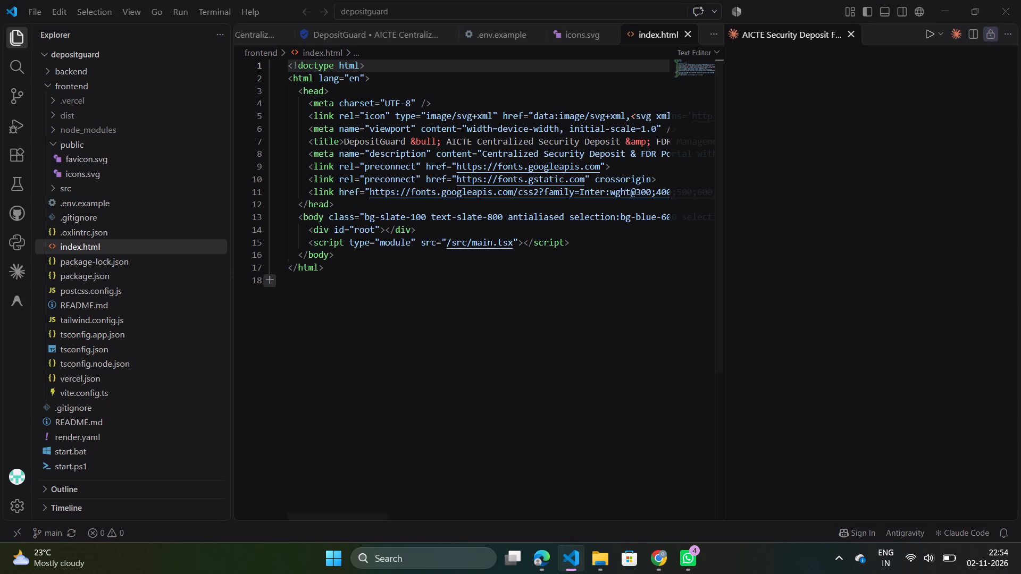
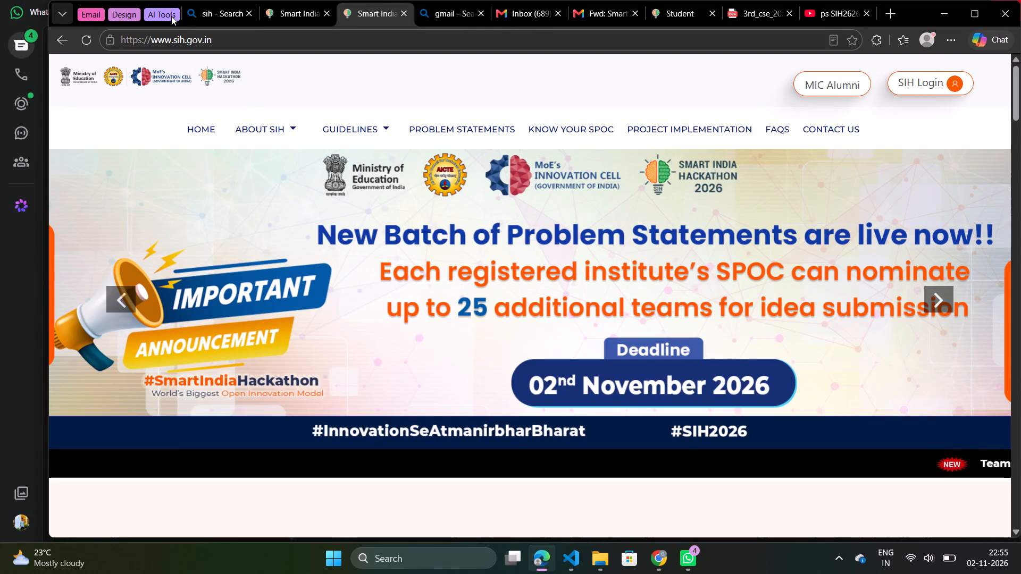
Open the DepositGuard – Research and References design in Canva and add "Click here" after "Video Pitch :" under Our Deliverables.
click(171, 16)
click(313, 12)
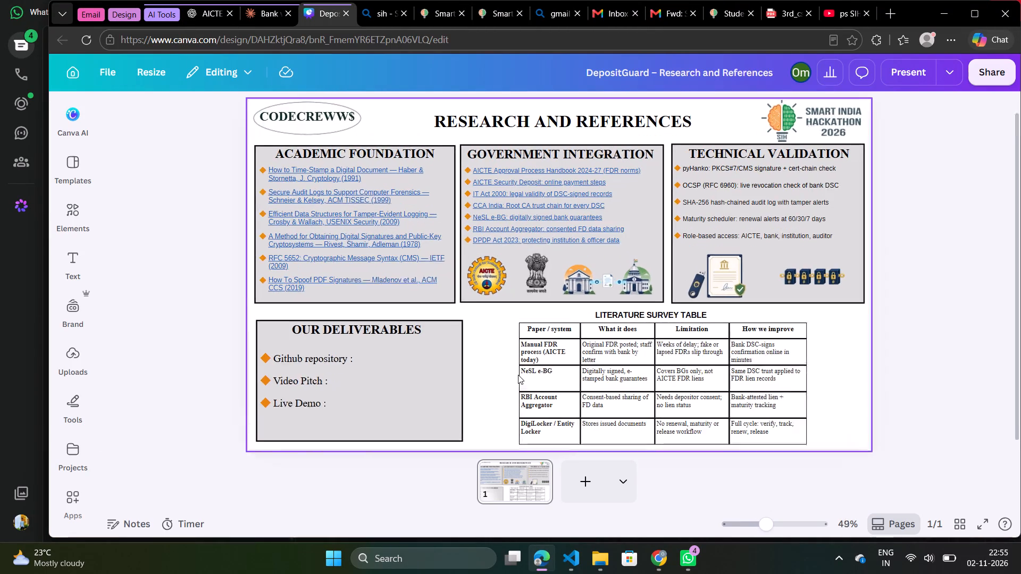
click(351, 379)
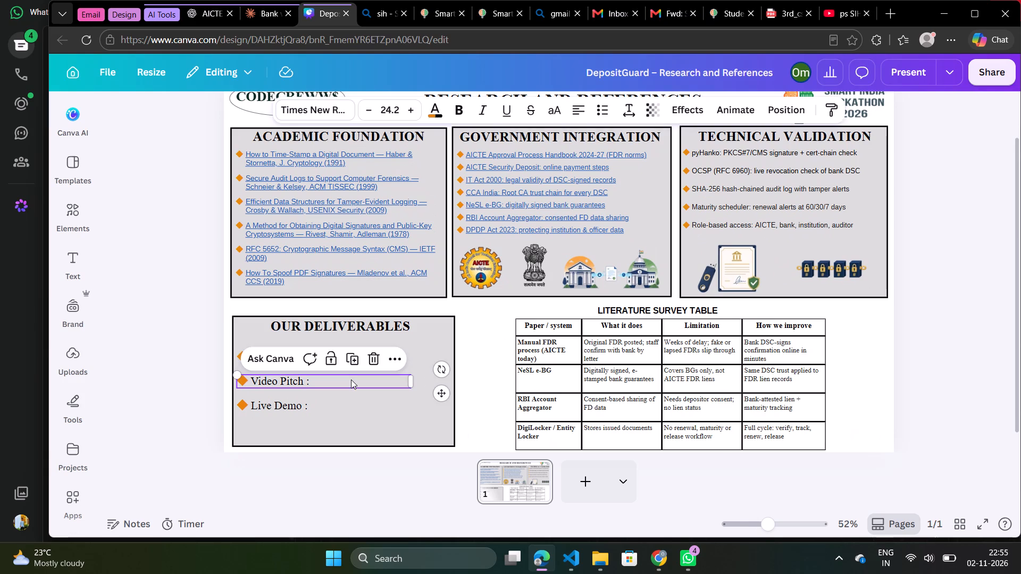
click(351, 379)
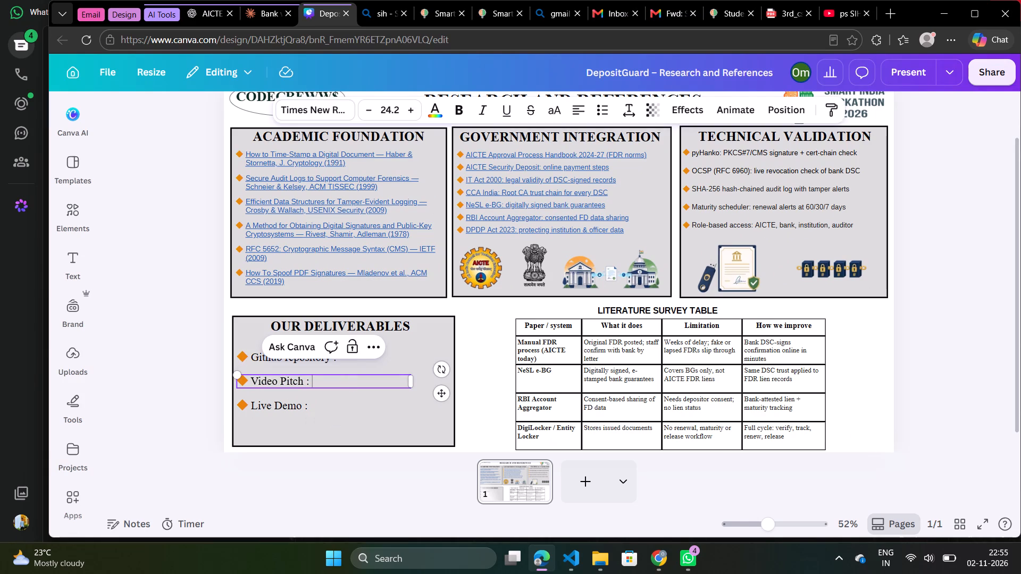
key(shift+c)
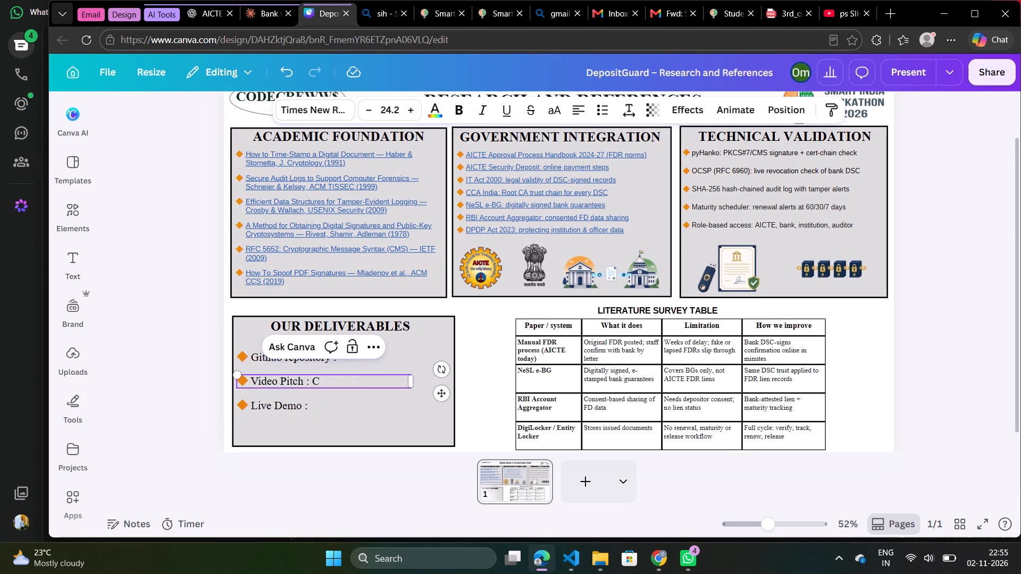
text(lick here)
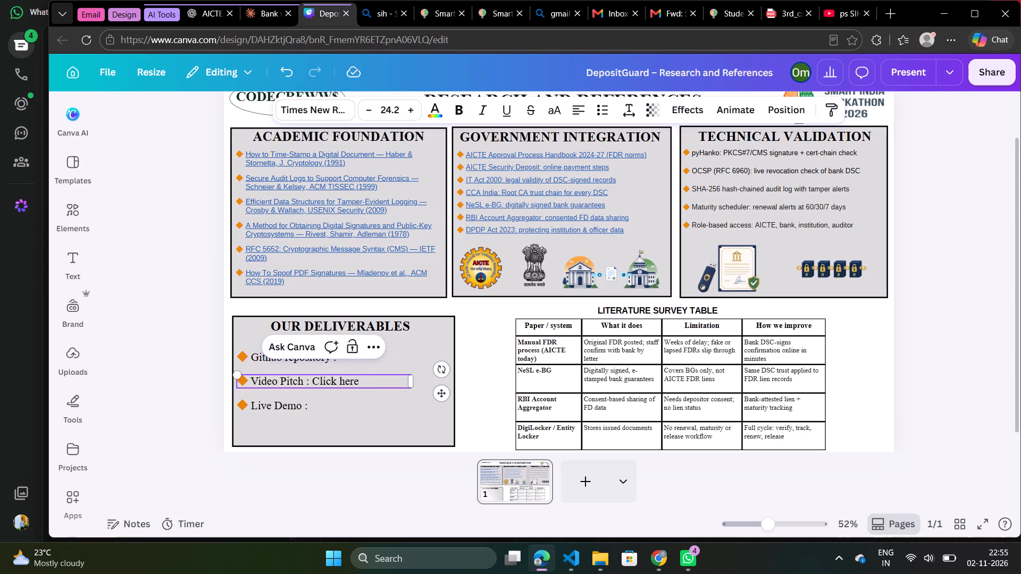
Link the "Click here" text beside Video Pitch to the copied YouTube share link of the demo video.
drag(366, 380, 317, 386)
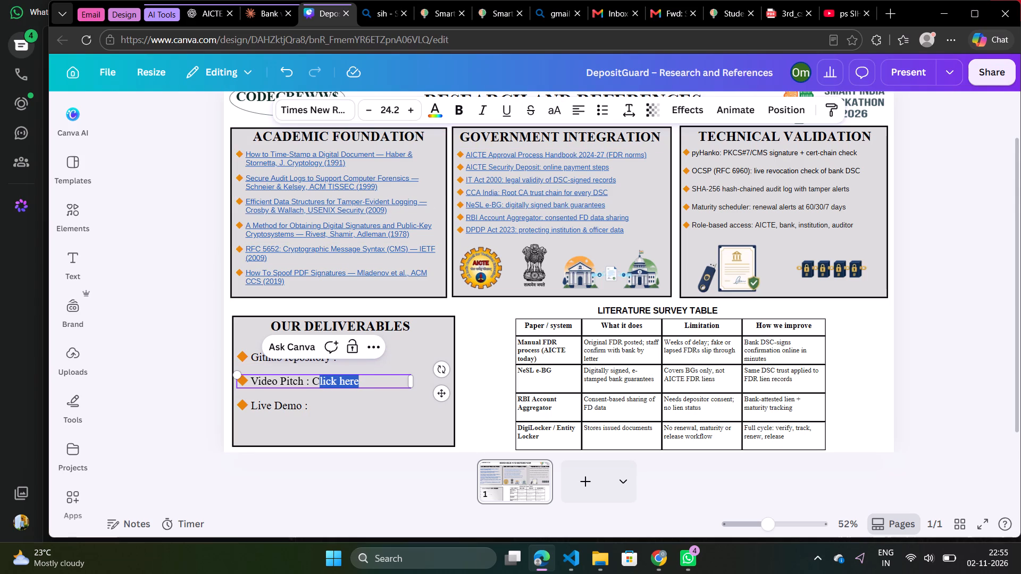
drag(317, 386, 313, 387)
key(ctrl+k)
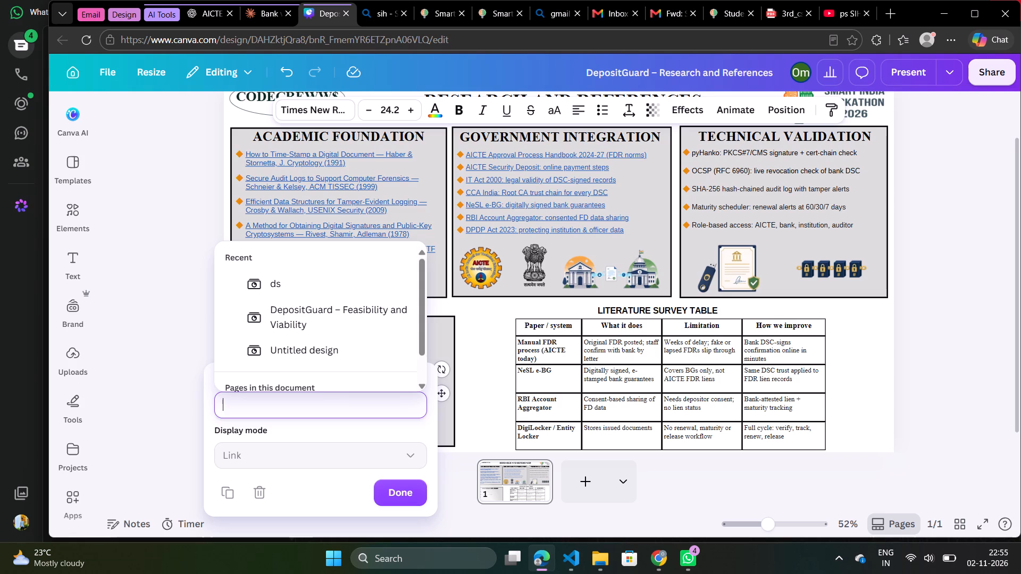
key(ctrl+v)
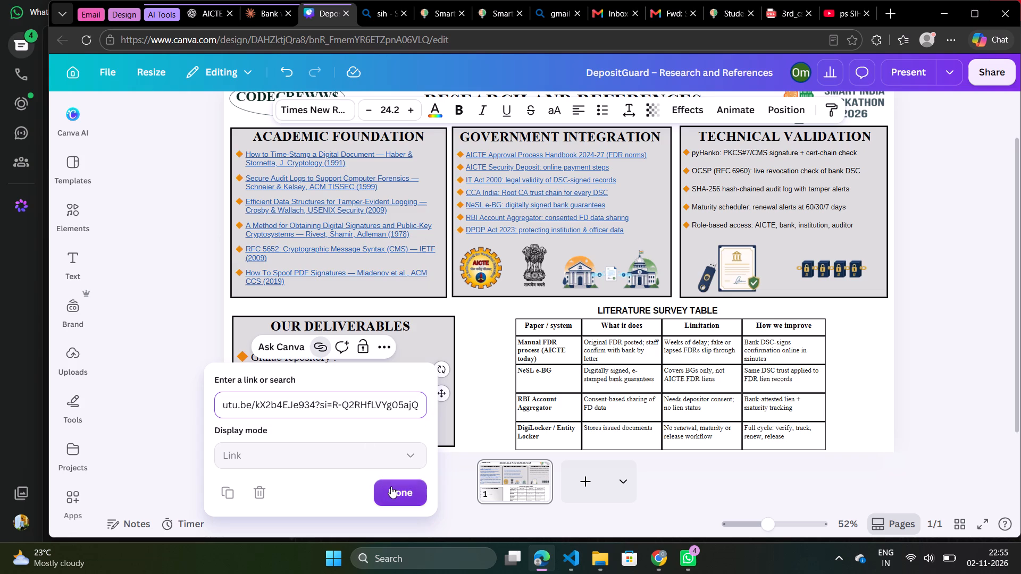
click(391, 486)
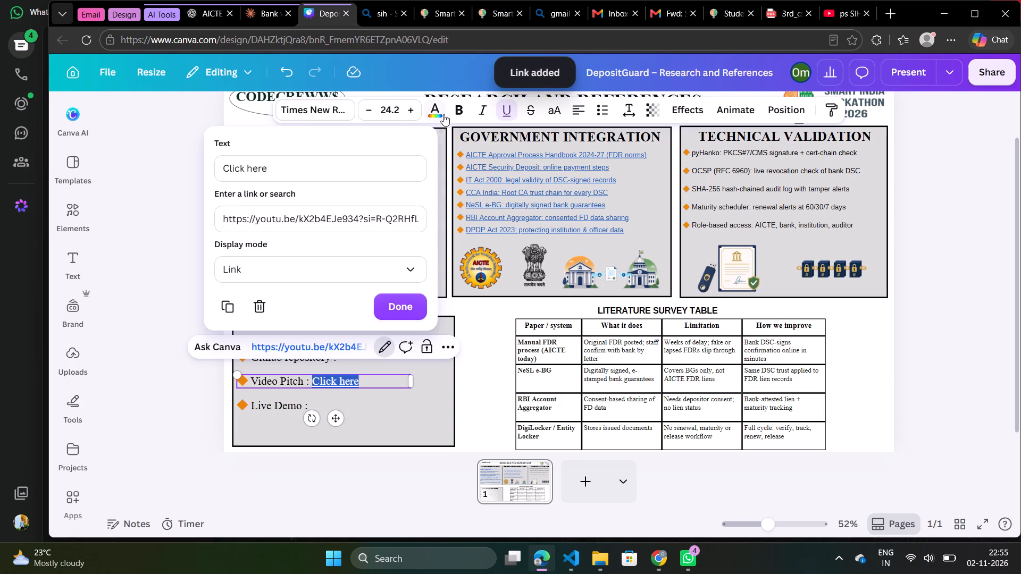
Set the text colour of the linked "Click here" beside Video Pitch to the blue used in this design.
click(443, 114)
click(244, 248)
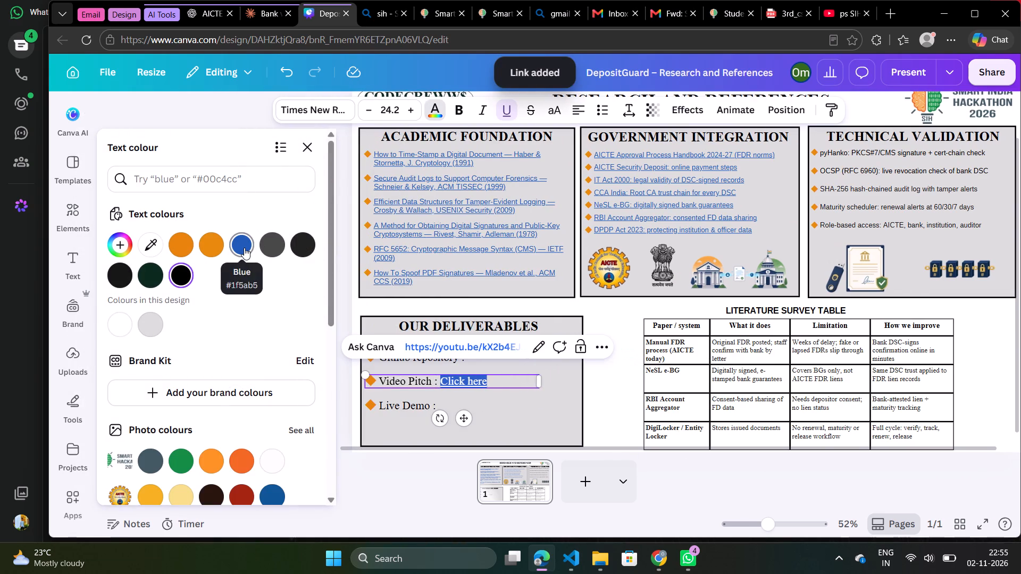
click(598, 396)
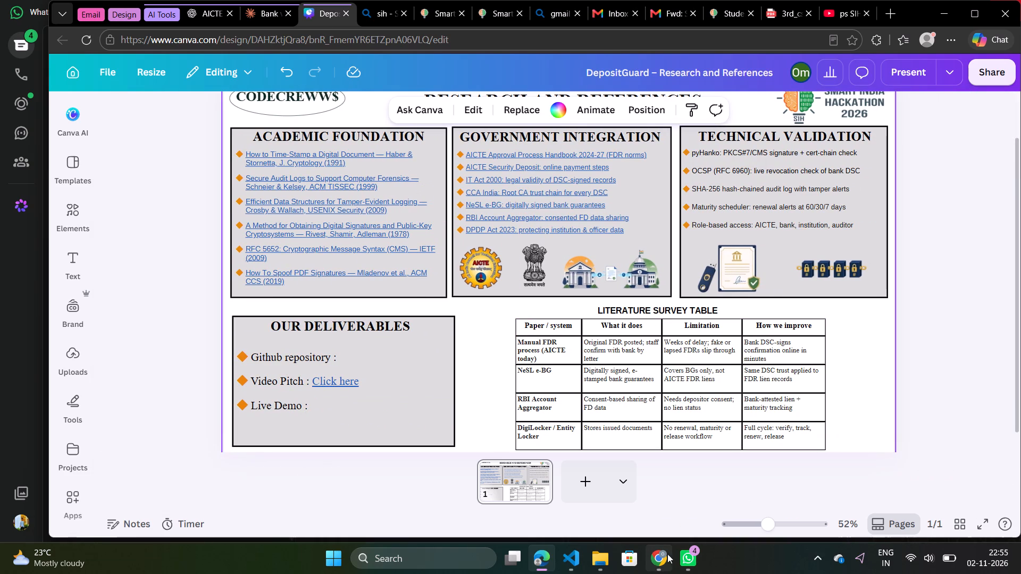
Expand the Design and Email browser tab groups to show their tabs.
click(121, 12)
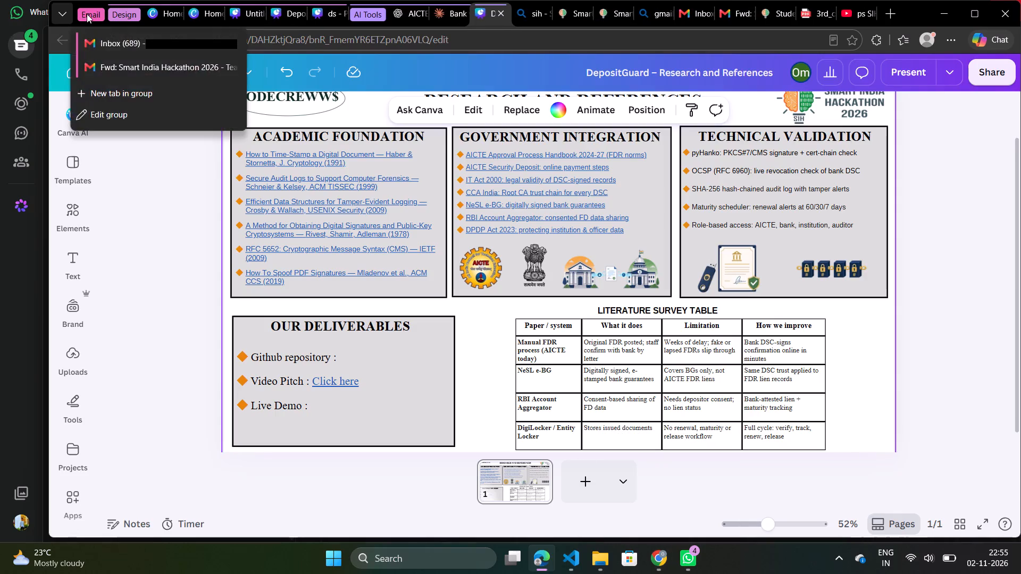
click(87, 14)
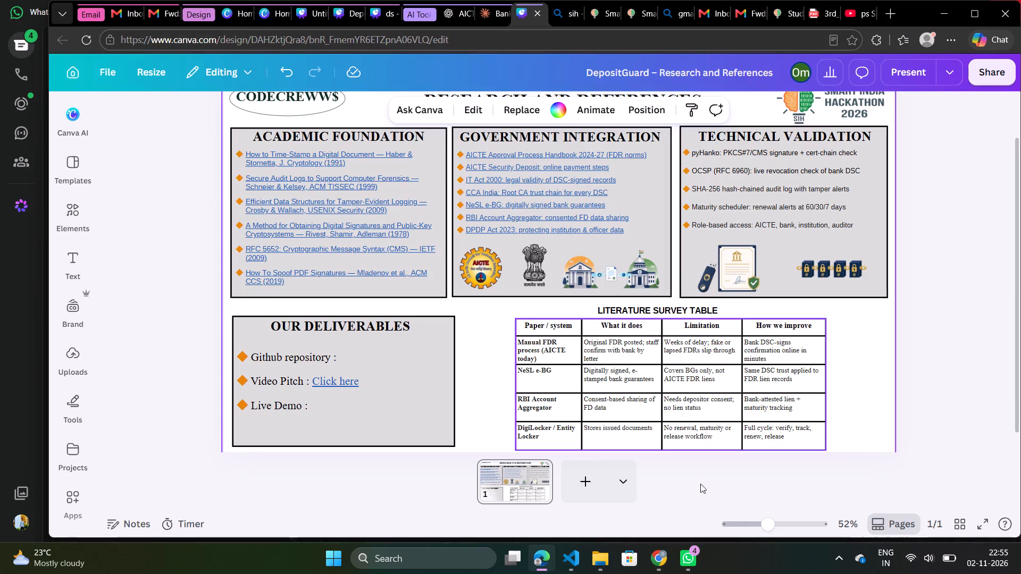
Switch to Chrome, search for github in a new tab and open the GitHub website.
click(660, 570)
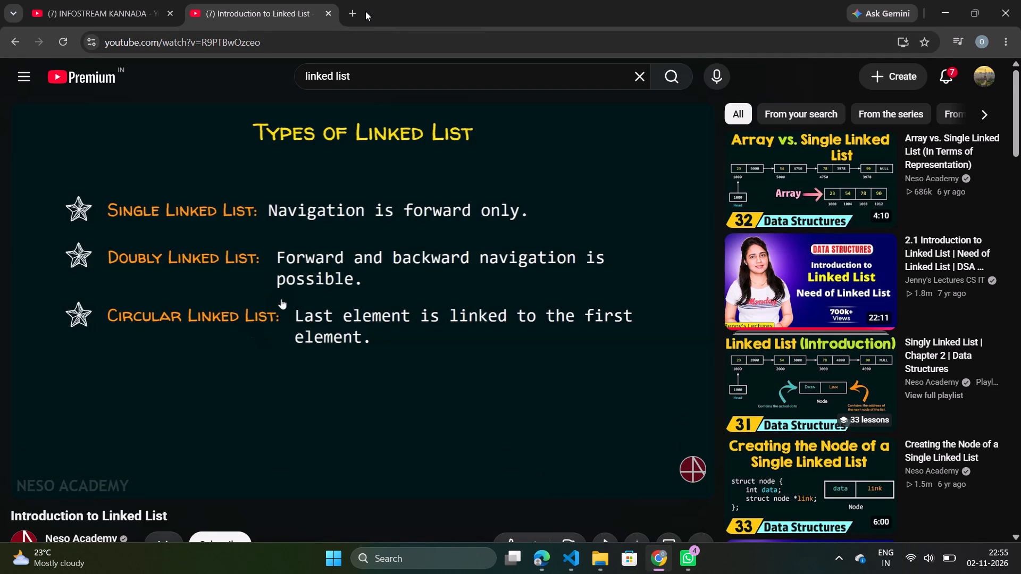
click(365, 11)
click(362, 11)
click(358, 11)
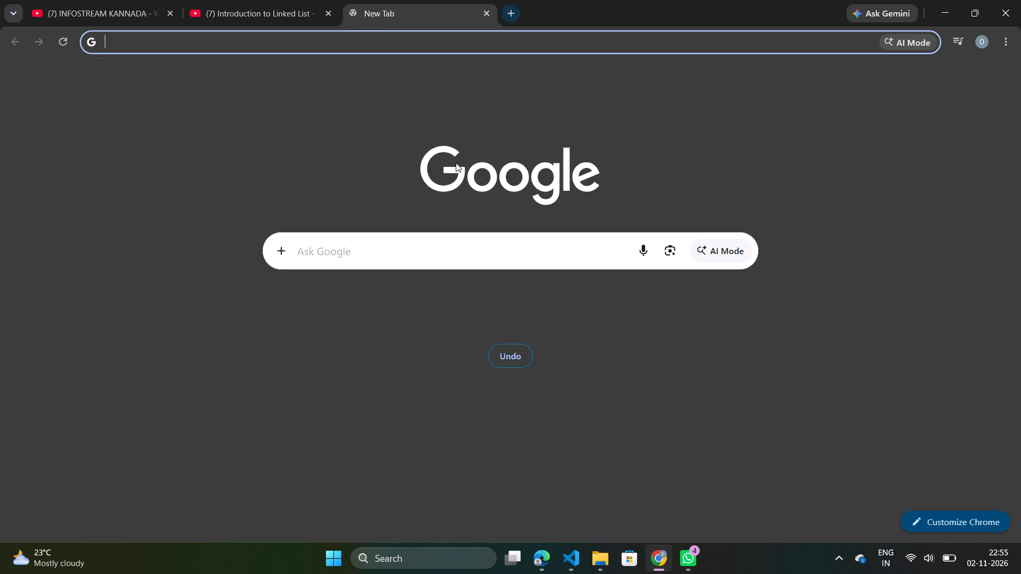
click(465, 251)
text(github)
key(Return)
click(258, 202)
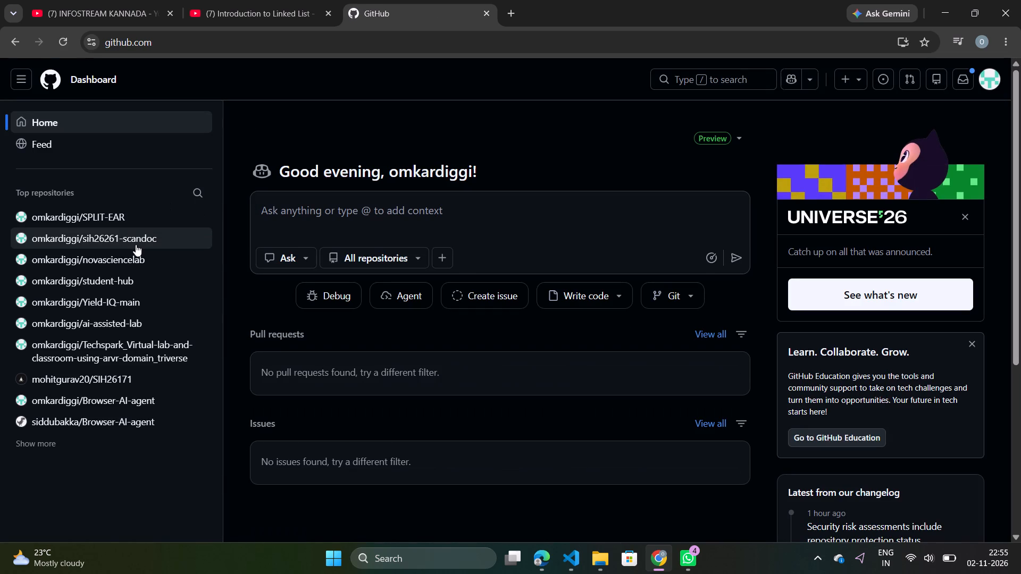
Expand the full Top repositories list on the GitHub dashboard and look through it for the project's repository.
click(50, 438)
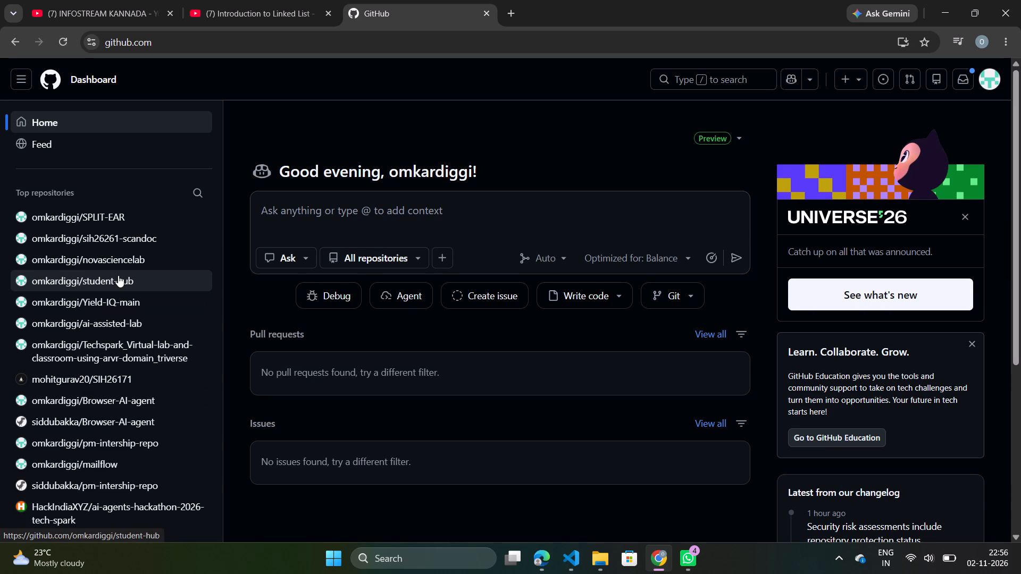
scroll(118, 275, down, 2)
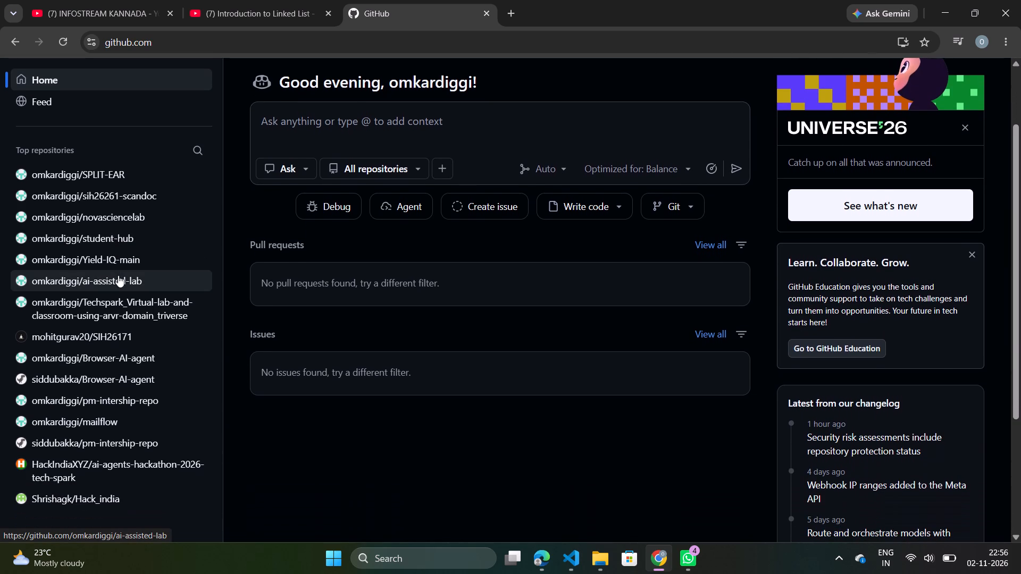
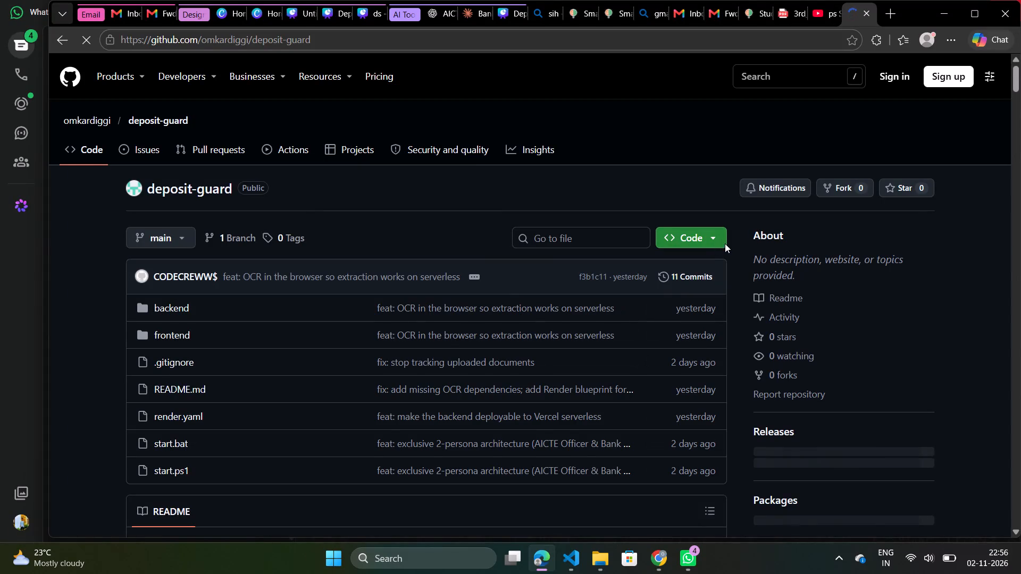
Copy the HTTPS clone URL of the deposit-guard GitHub repository.
click(718, 241)
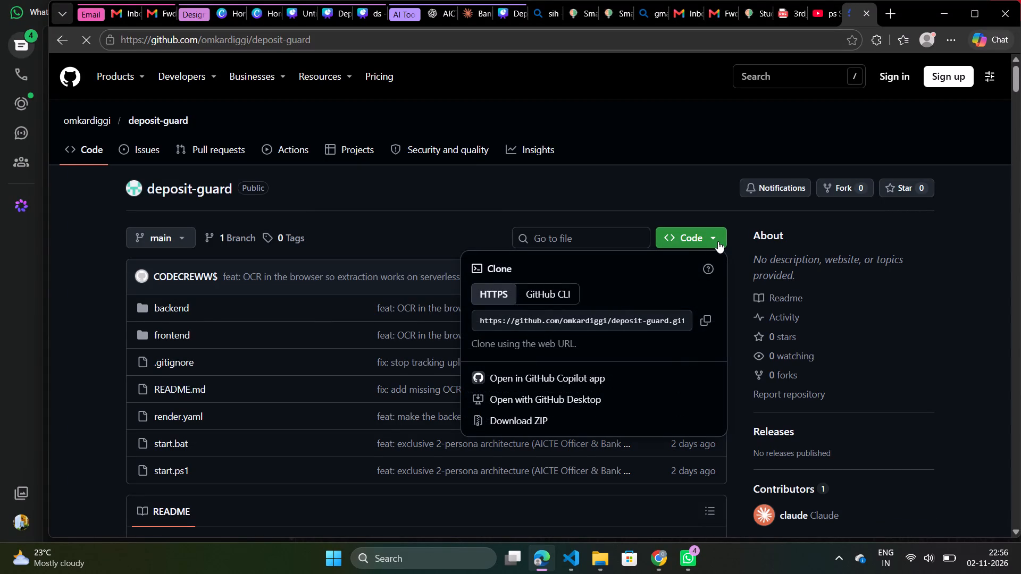
click(708, 322)
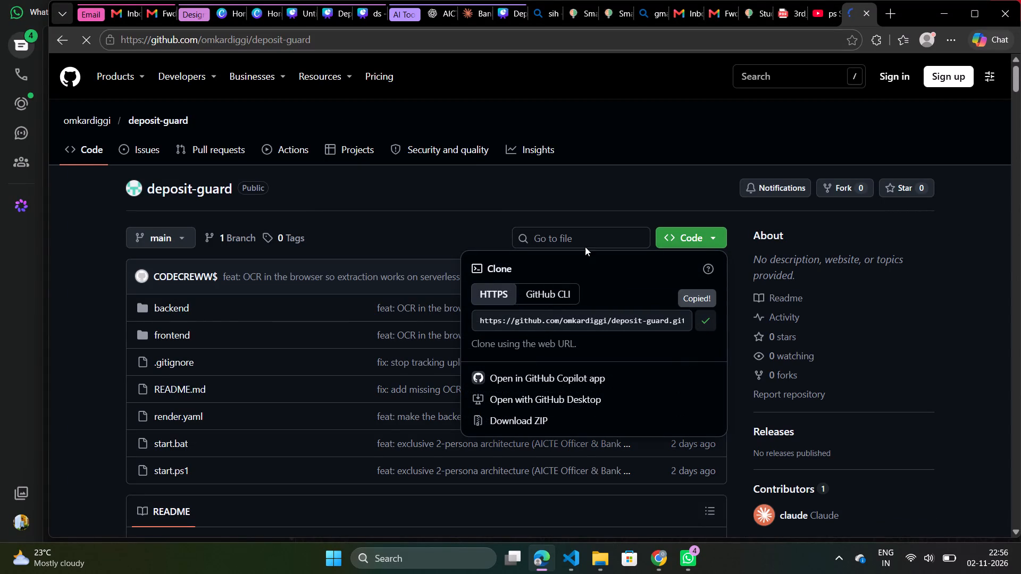
Switch back to the DepositGuard design in Canva, at the Research and References page with Our Deliverables.
click(299, 11)
click(514, 6)
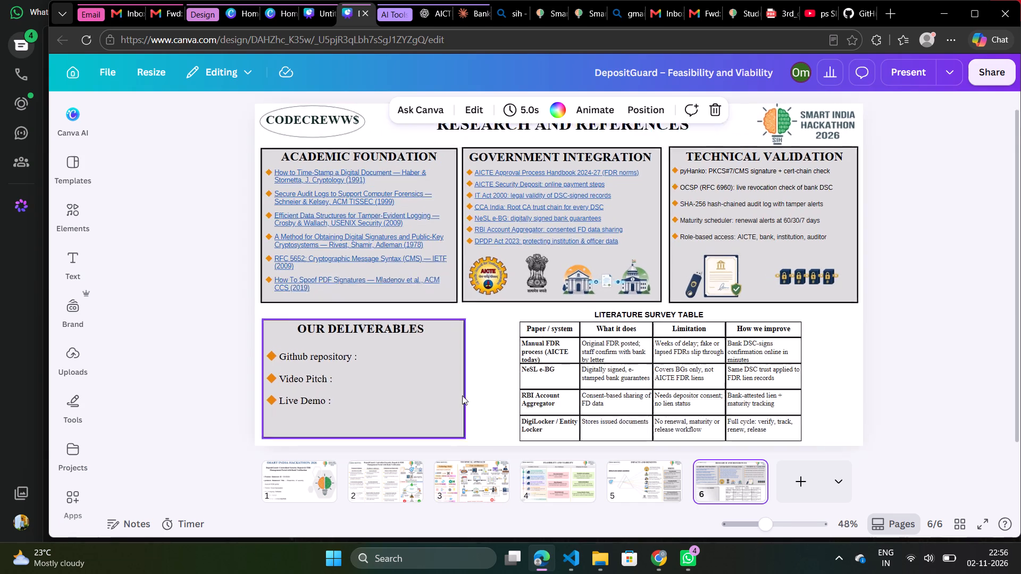
click(328, 370)
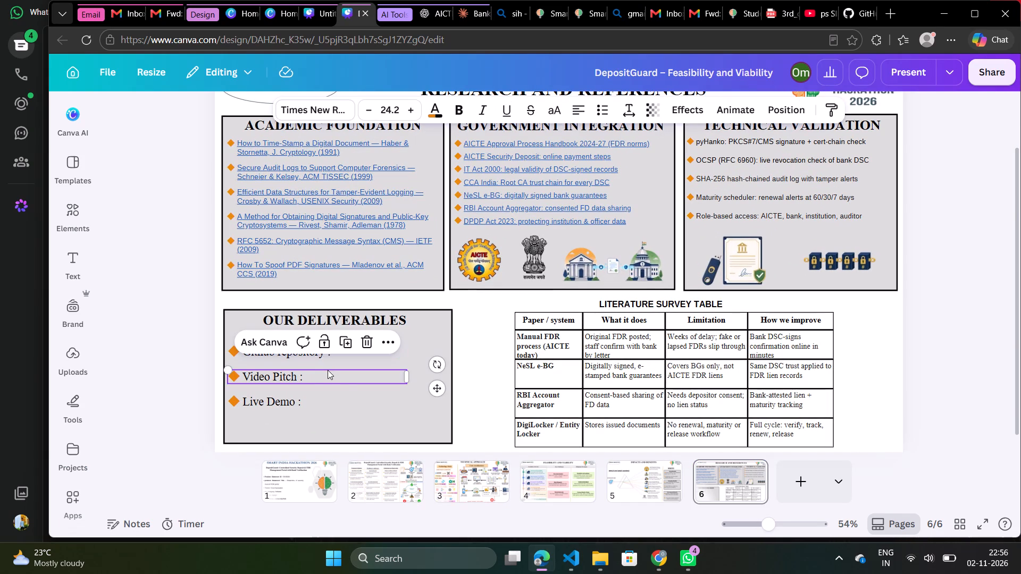
click(346, 381)
click(348, 367)
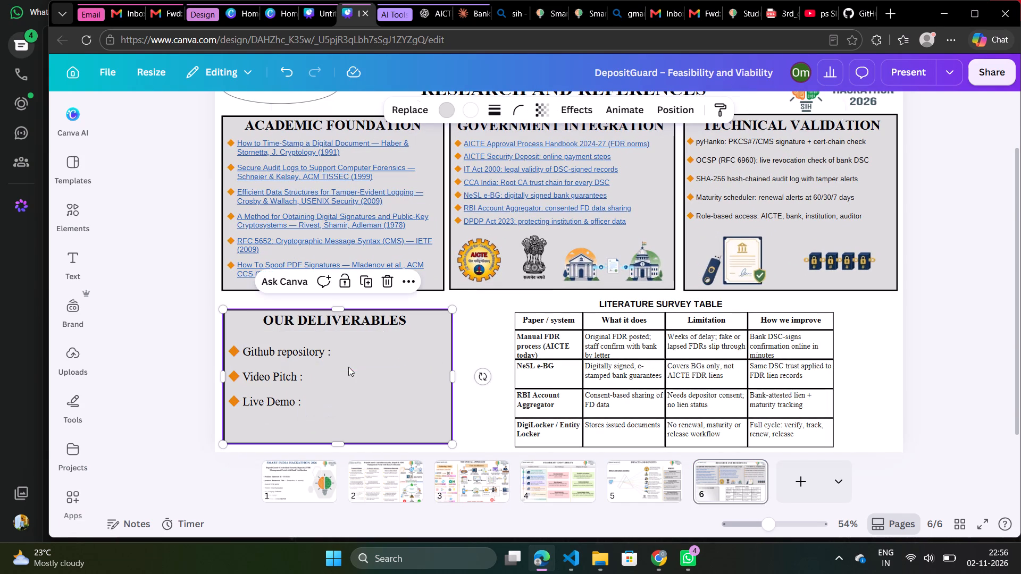
click(345, 350)
click(345, 350)
click(345, 350)
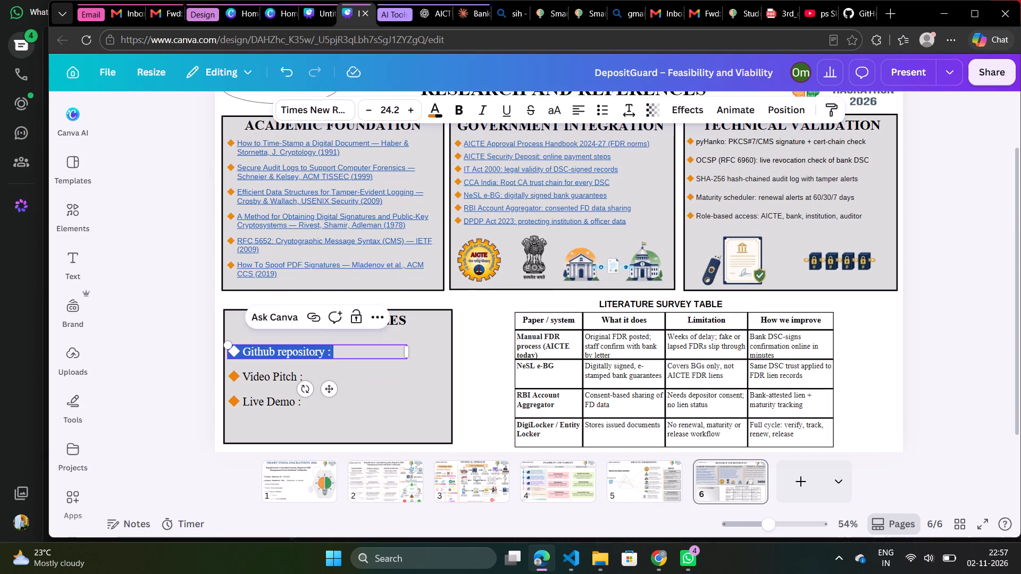
text(CL)
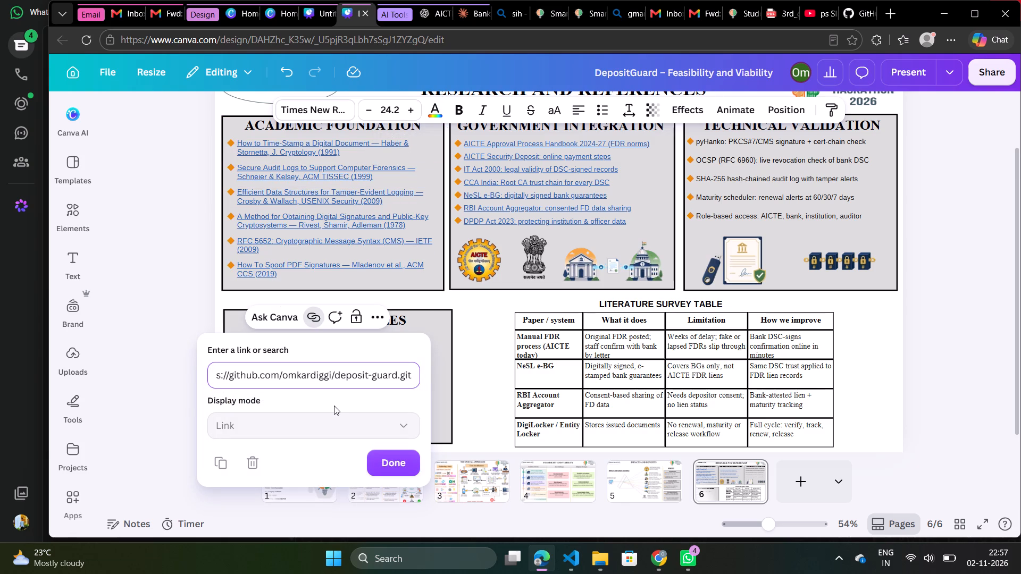
click(387, 463)
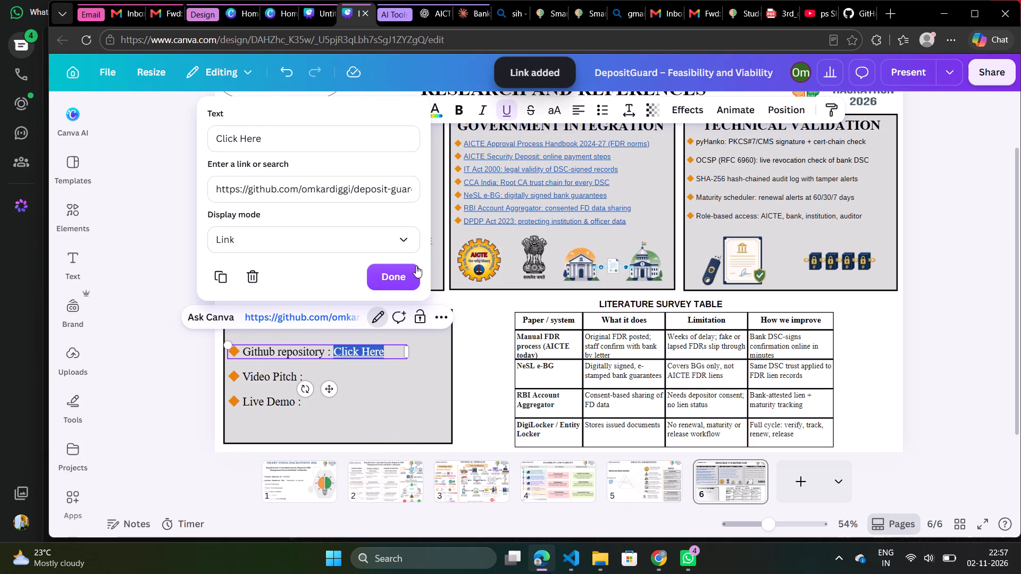
click(406, 272)
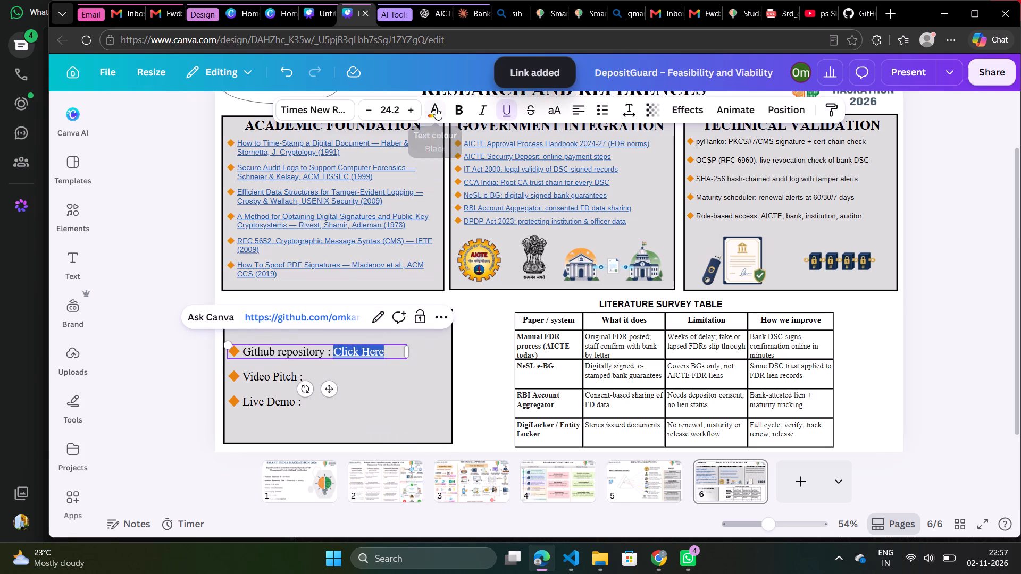
Set the text colour of the linked "Click Here" beside Github repository to the blue matching the slide's other links.
click(436, 108)
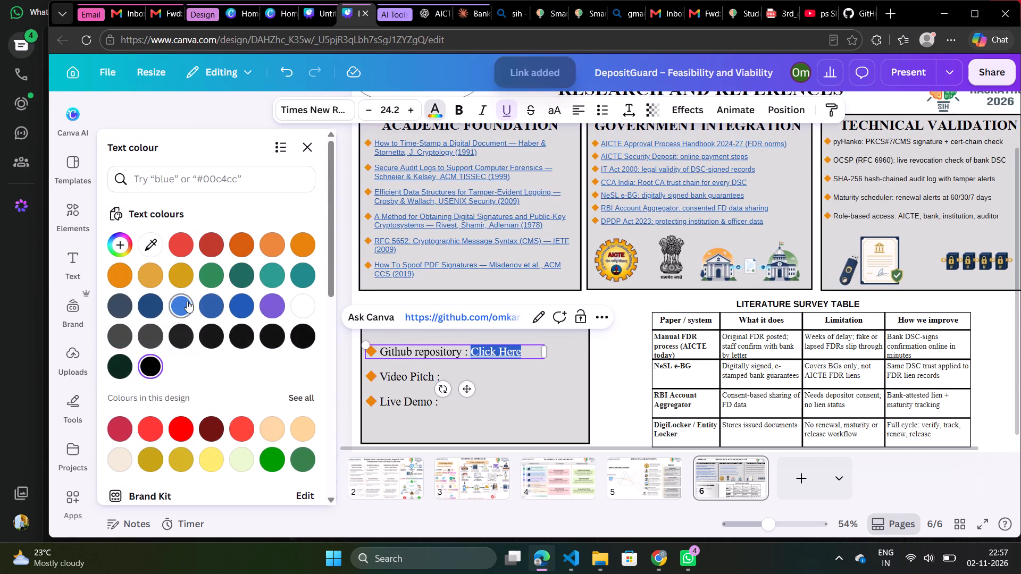
click(239, 306)
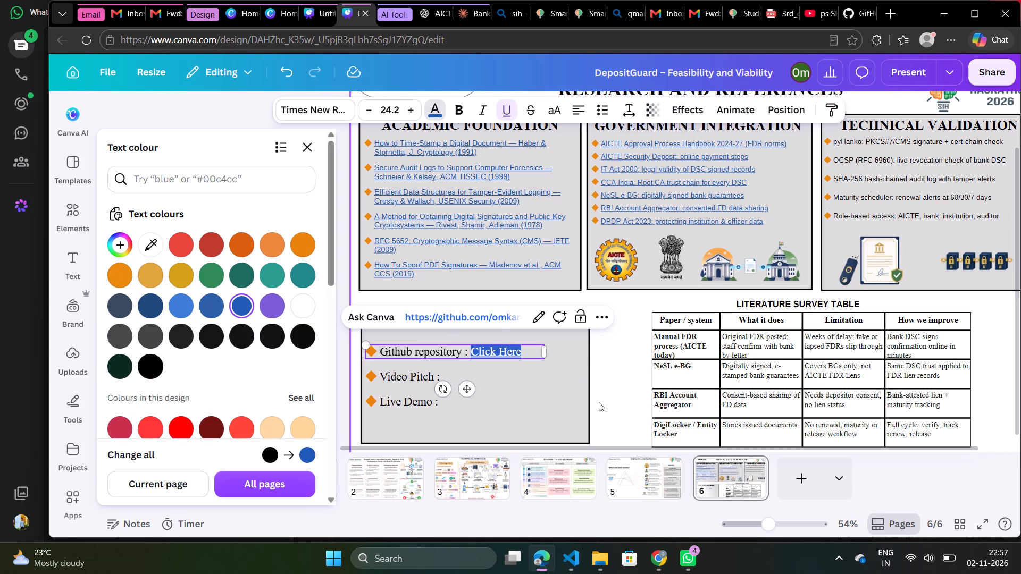
click(607, 391)
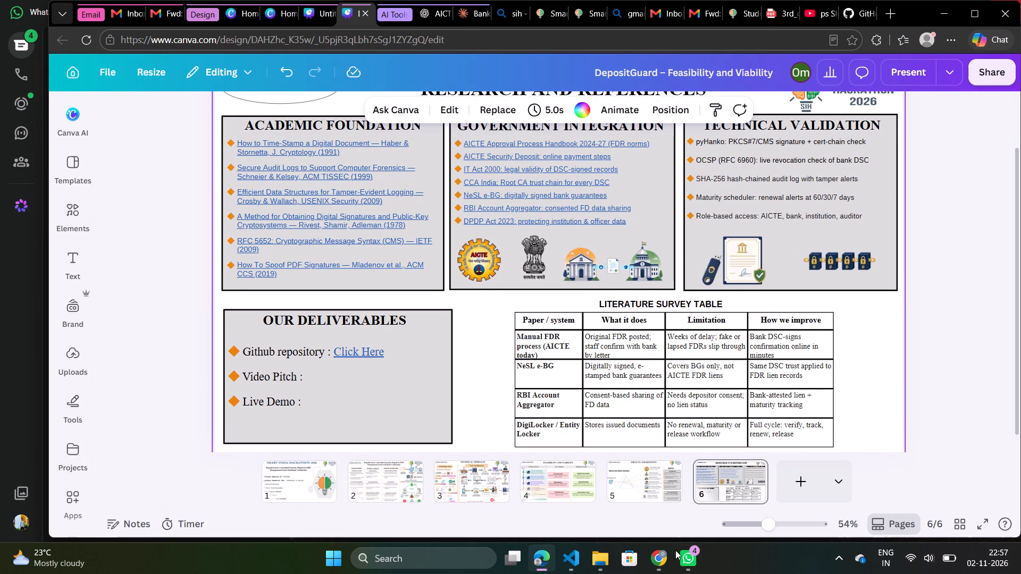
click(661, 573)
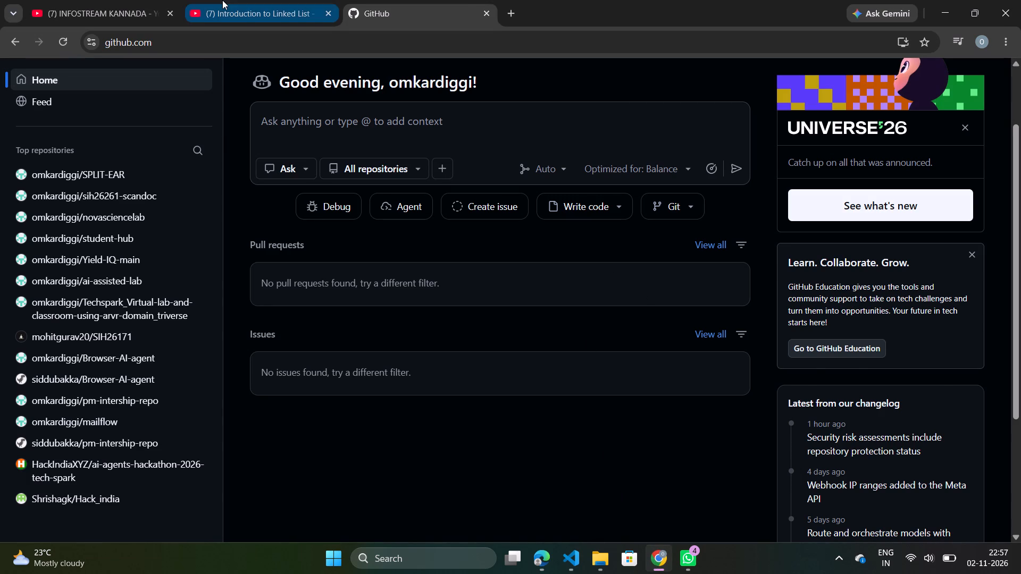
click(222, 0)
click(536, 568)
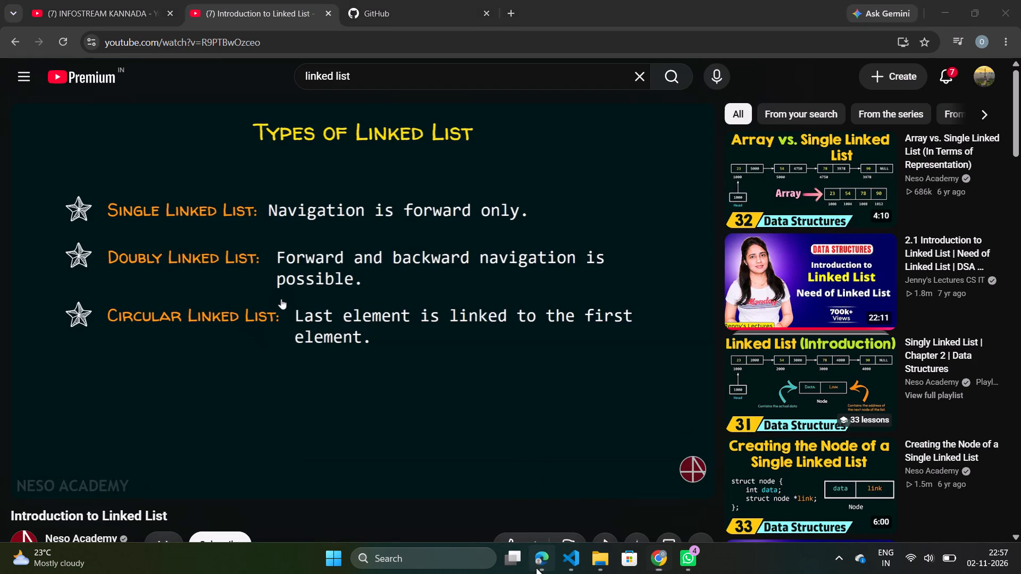
Switch to the YouTube page of the SIH26265 demo presentation, pause the video and copy its share link.
click(816, 0)
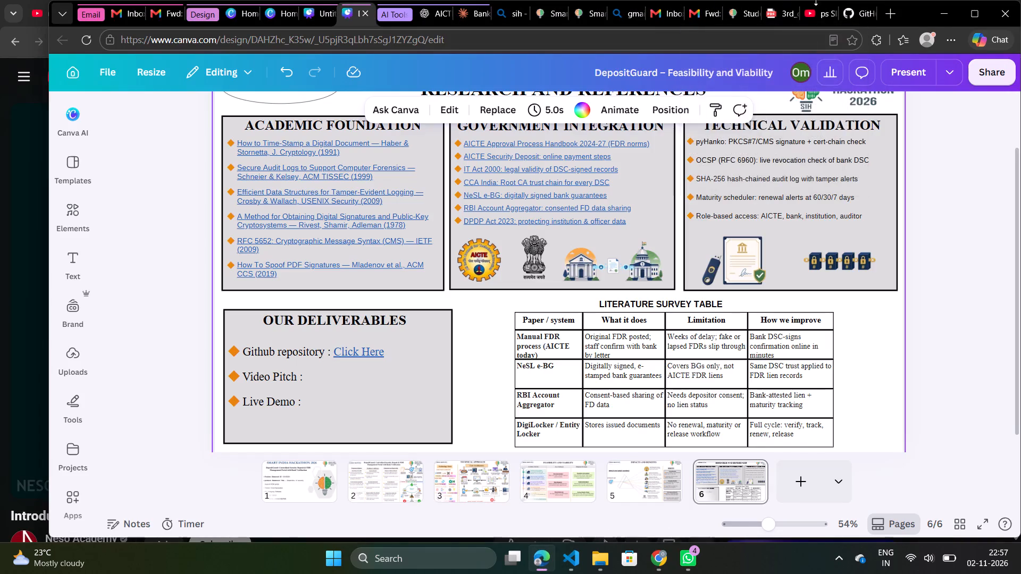
click(817, 14)
scroll(537, 496, down, 2)
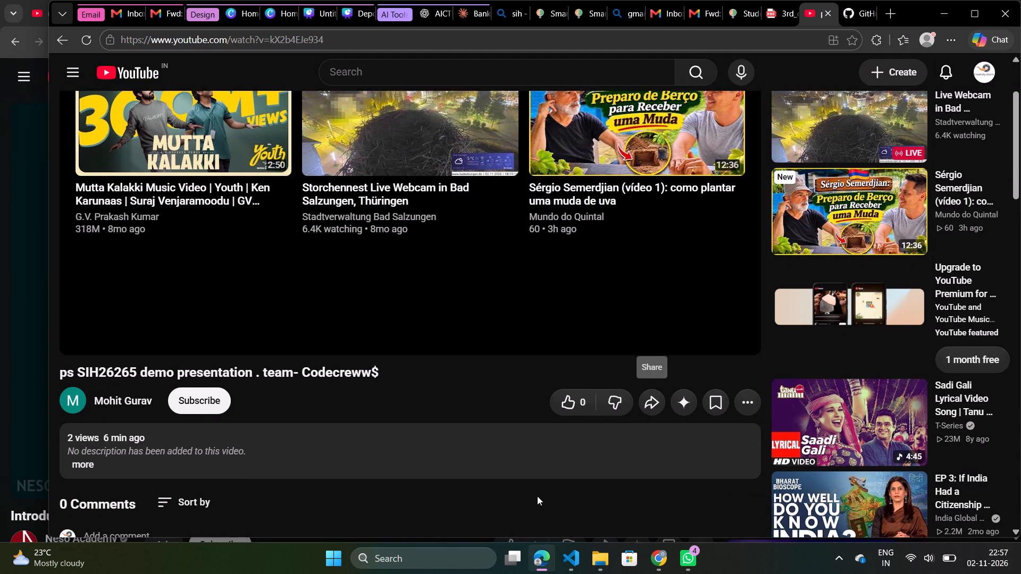
click(479, 307)
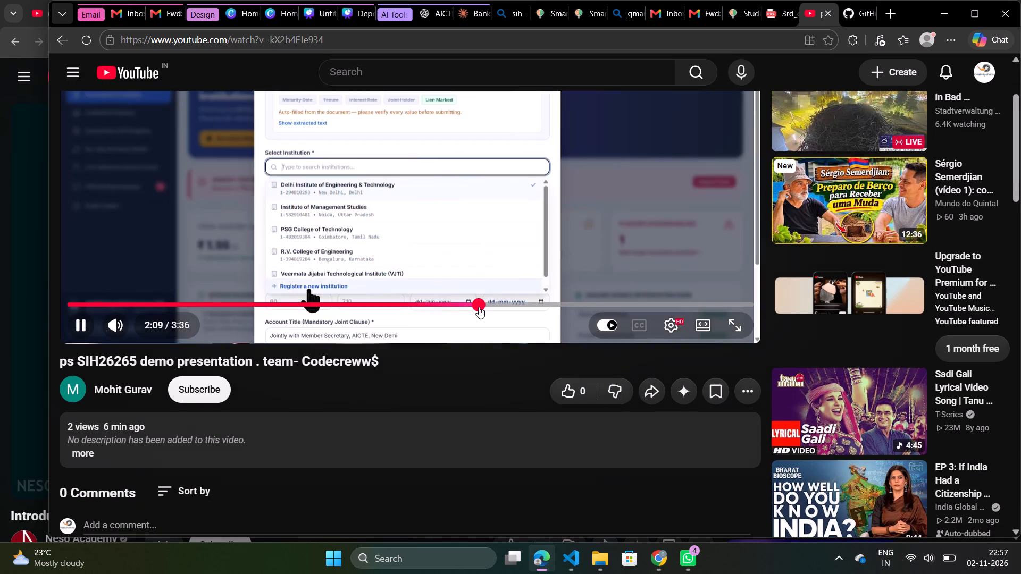
click(473, 278)
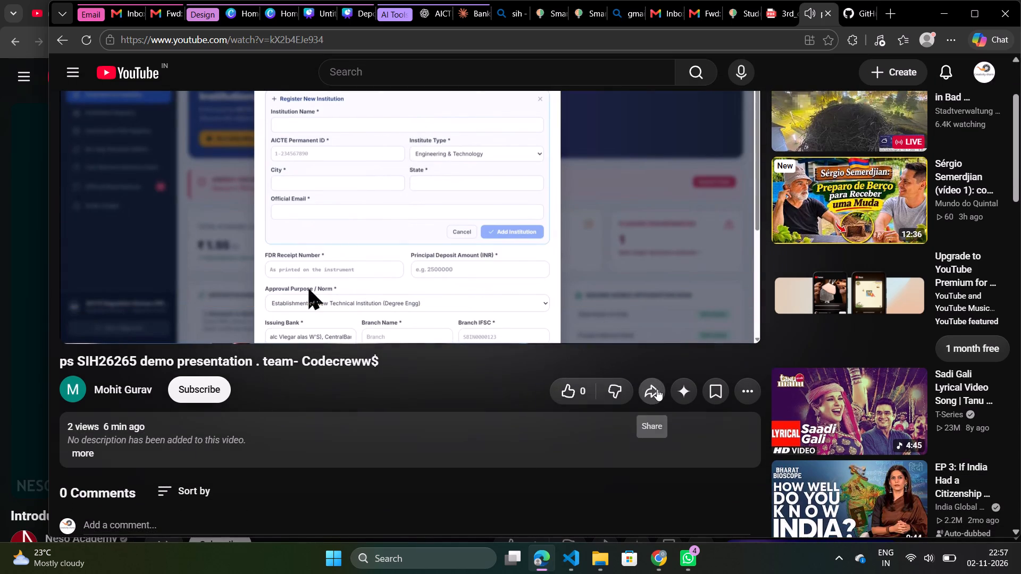
click(657, 389)
click(642, 368)
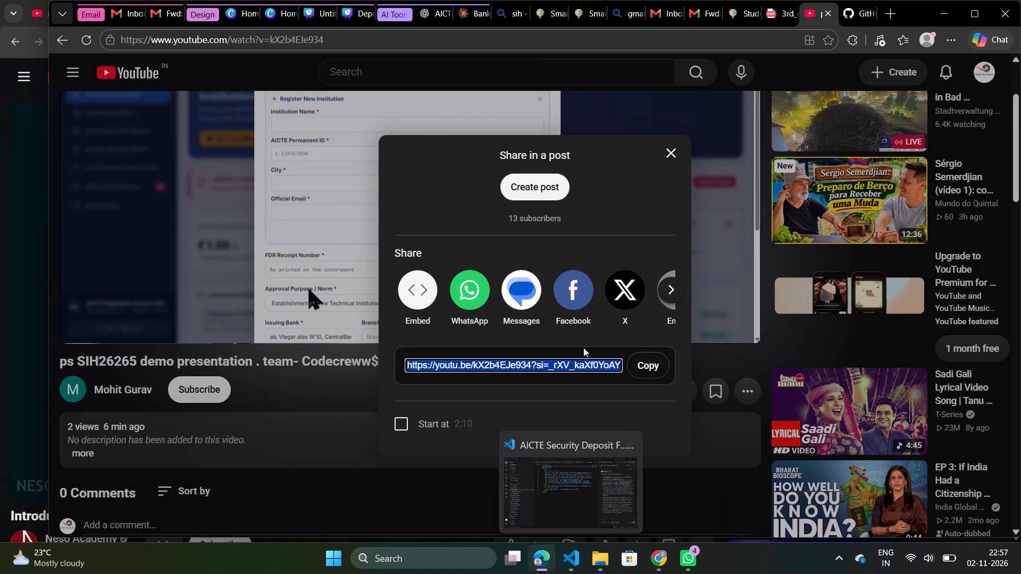
Close the browser tab of the untitled Impacts and Benefits design.
click(313, 10)
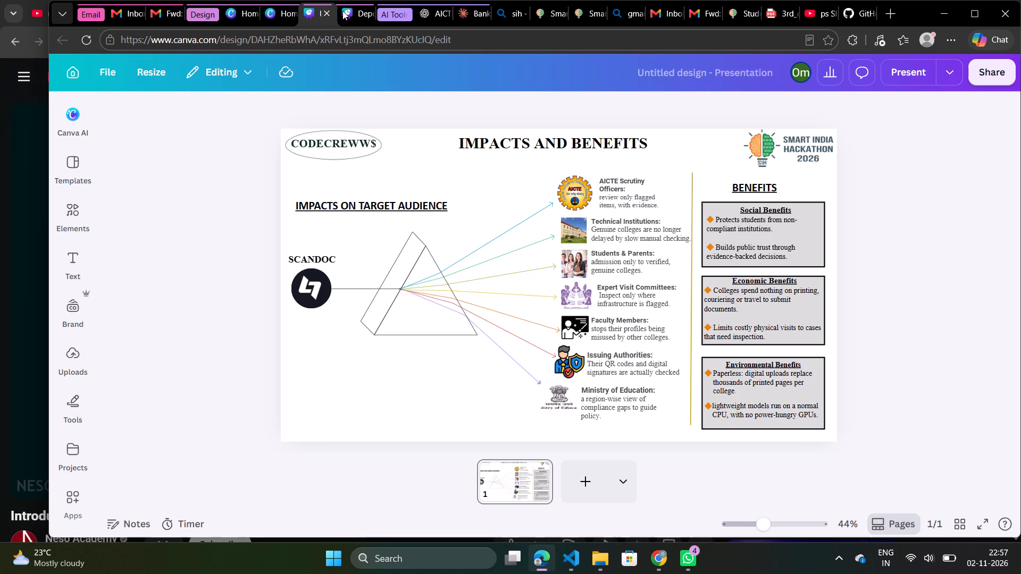
click(323, 13)
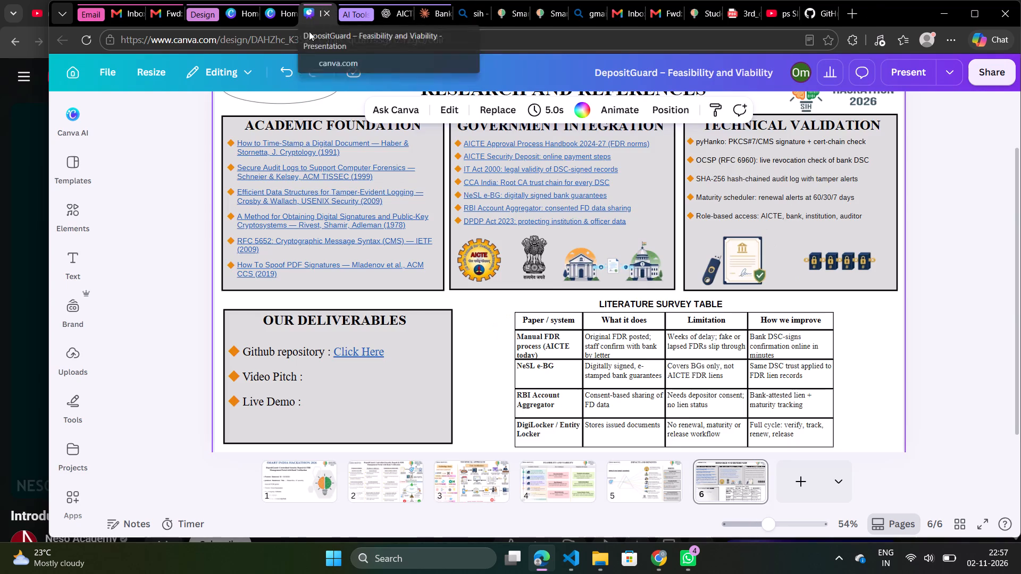
Add "Click Here" after "Video Pitch :" under Our Deliverables on page 6 of DepositGuard – Feasibility and Viability.
click(334, 377)
click(334, 377)
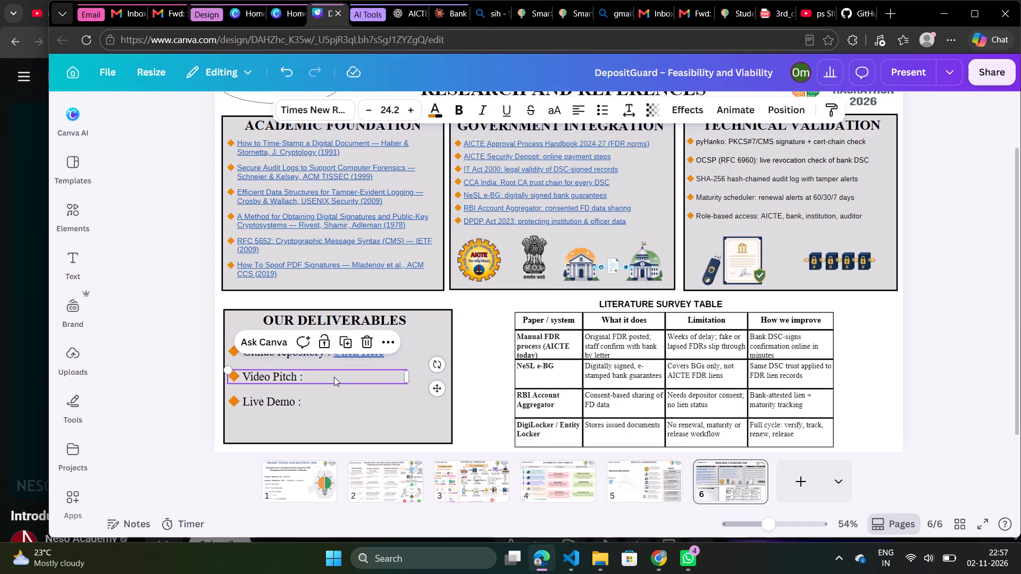
click(334, 377)
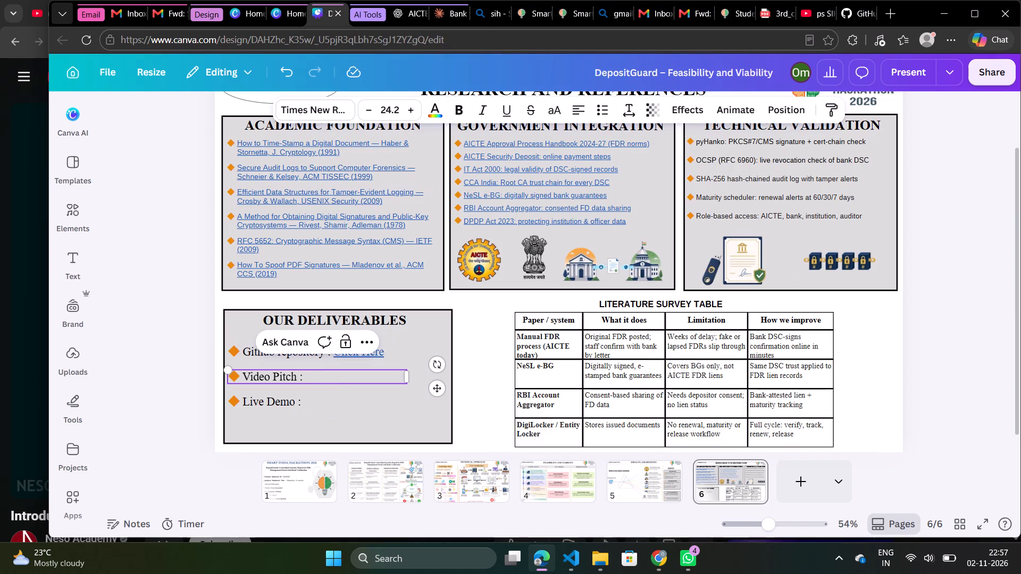
text(Click Here)
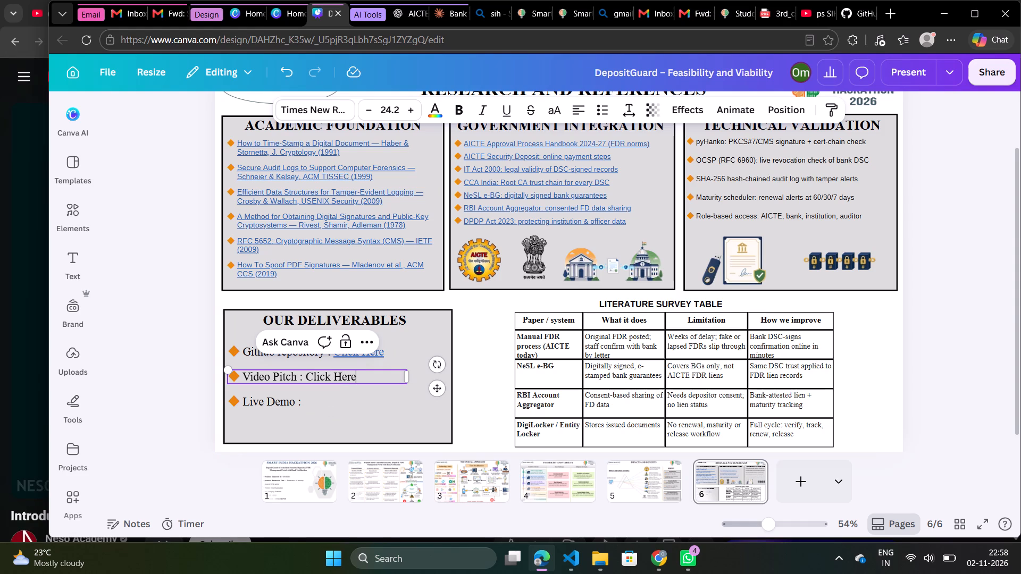
Link the "Click Here" text beside Video Pitch to the copied YouTube share link.
drag(362, 376, 304, 377)
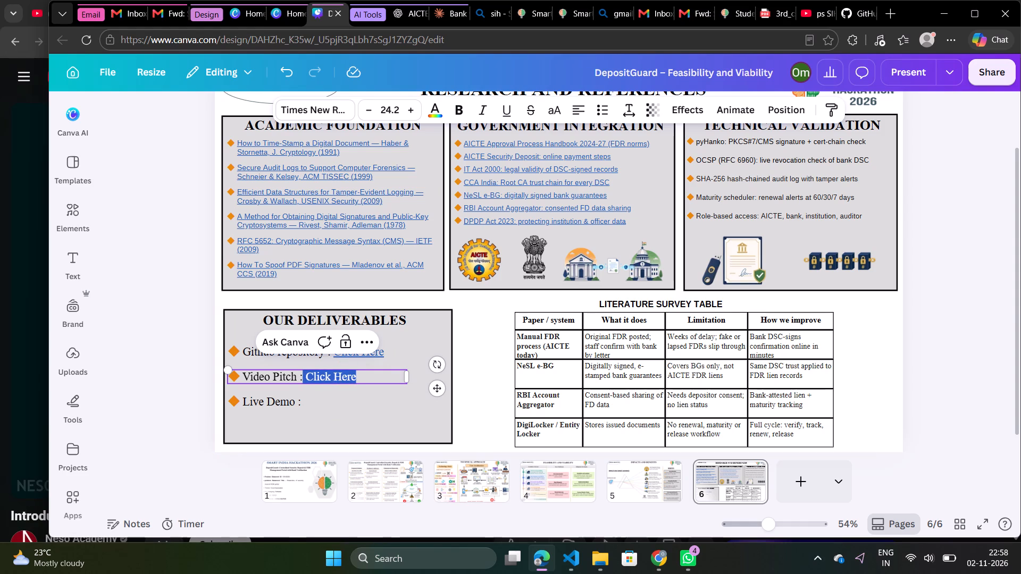
drag(304, 377, 306, 377)
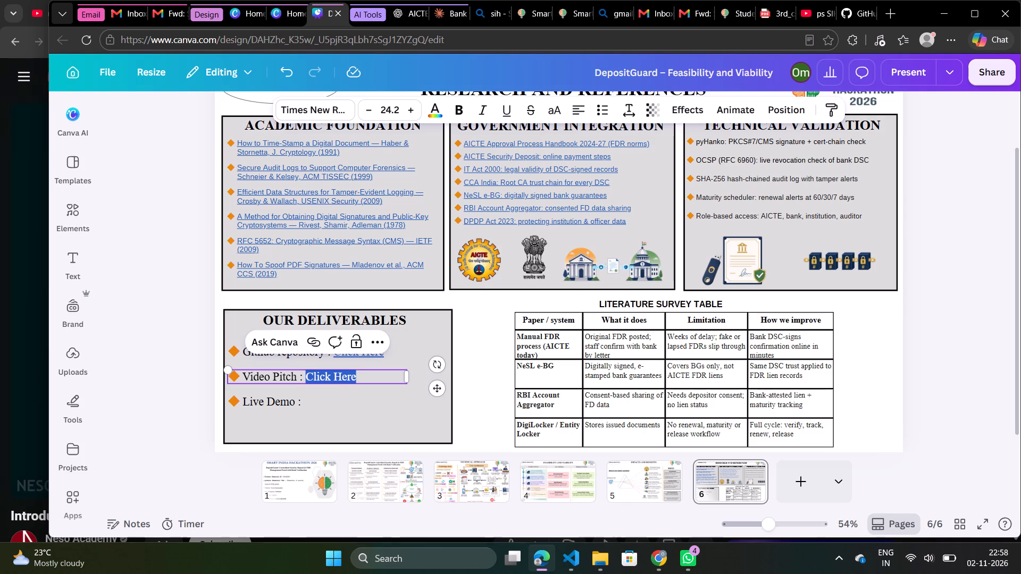
key(ctrl+k)
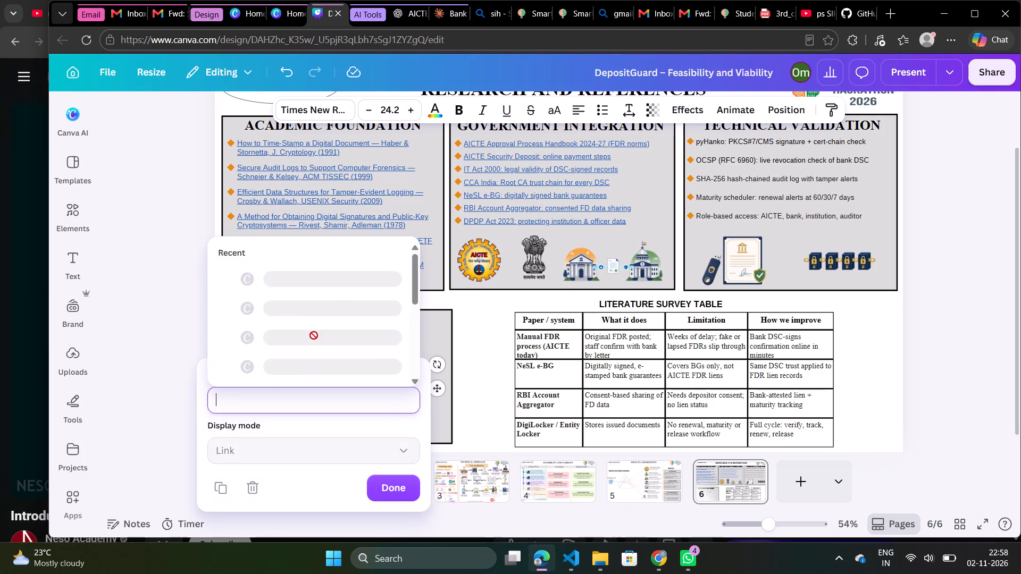
key(ctrl+v)
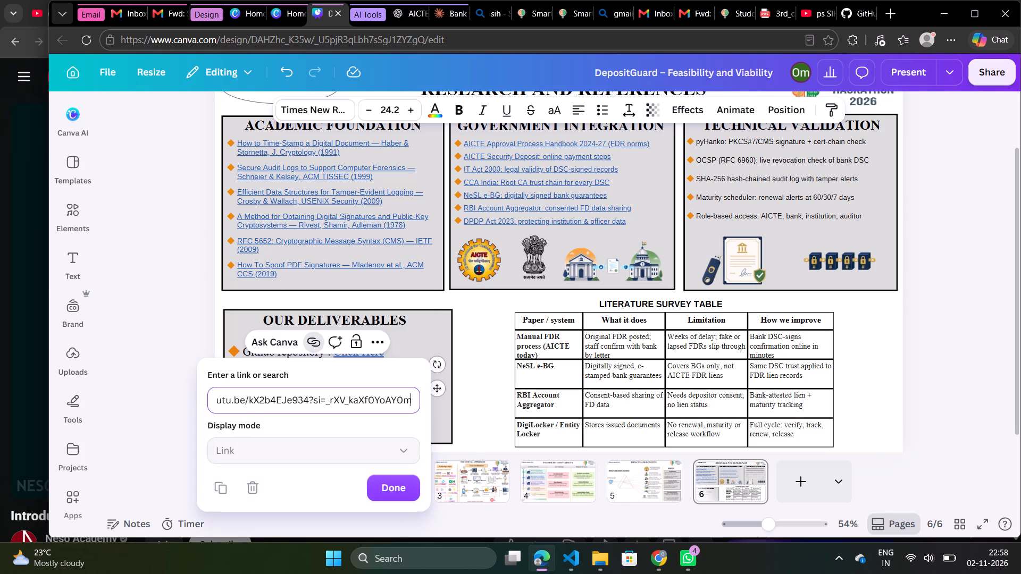
click(400, 479)
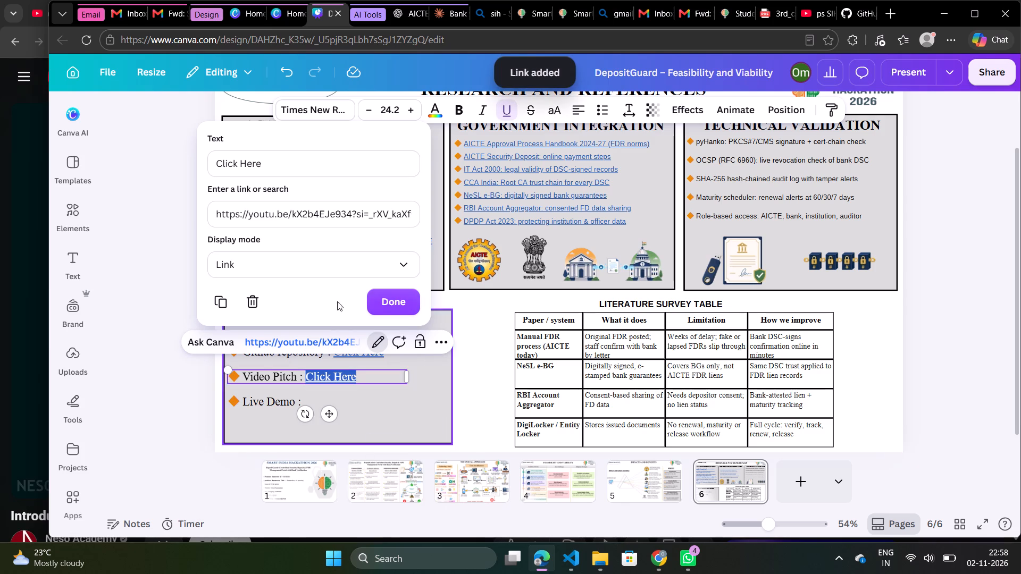
Set the text colour of the linked "Click Here" beside Video Pitch to the same blue as the Github repository link.
click(433, 108)
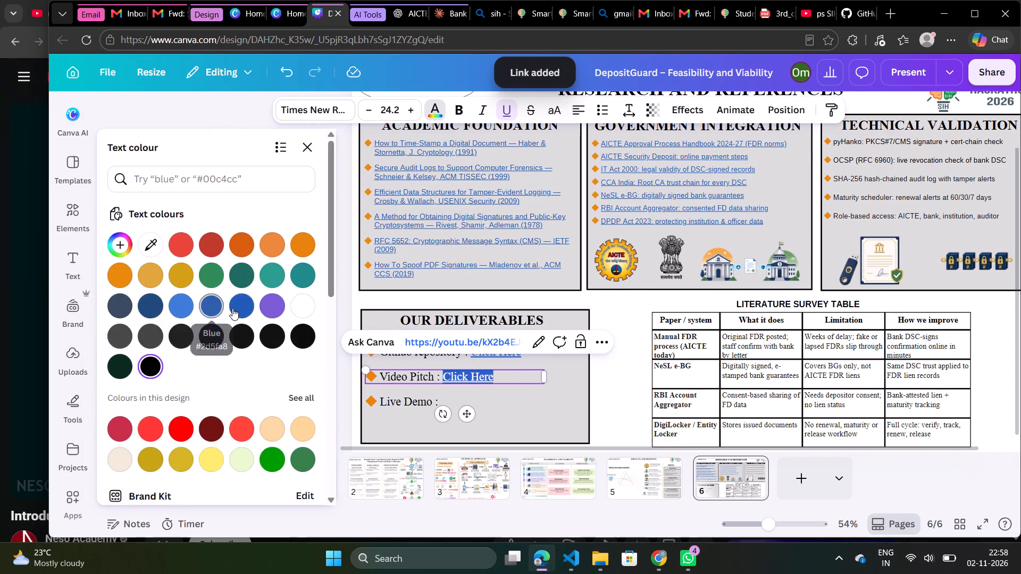
click(240, 306)
click(620, 412)
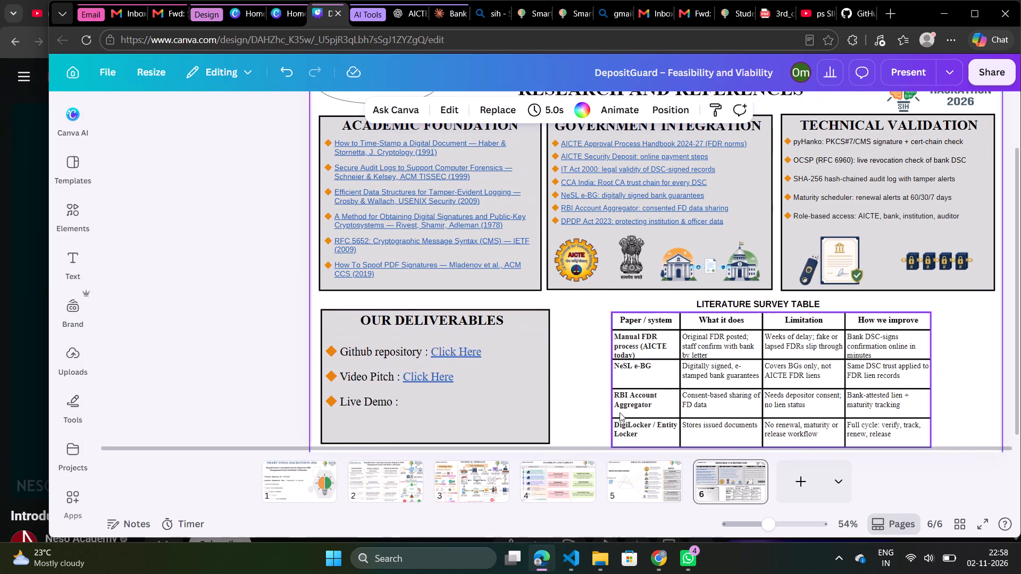
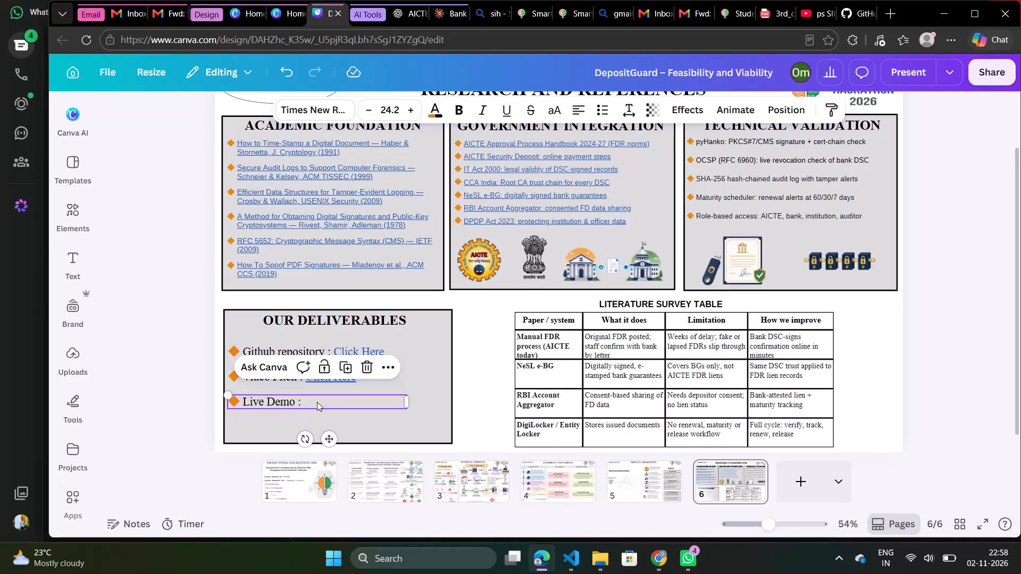
Add "Click Here" after "Live Demo :" under Our Deliverables on page 6.
click(317, 402)
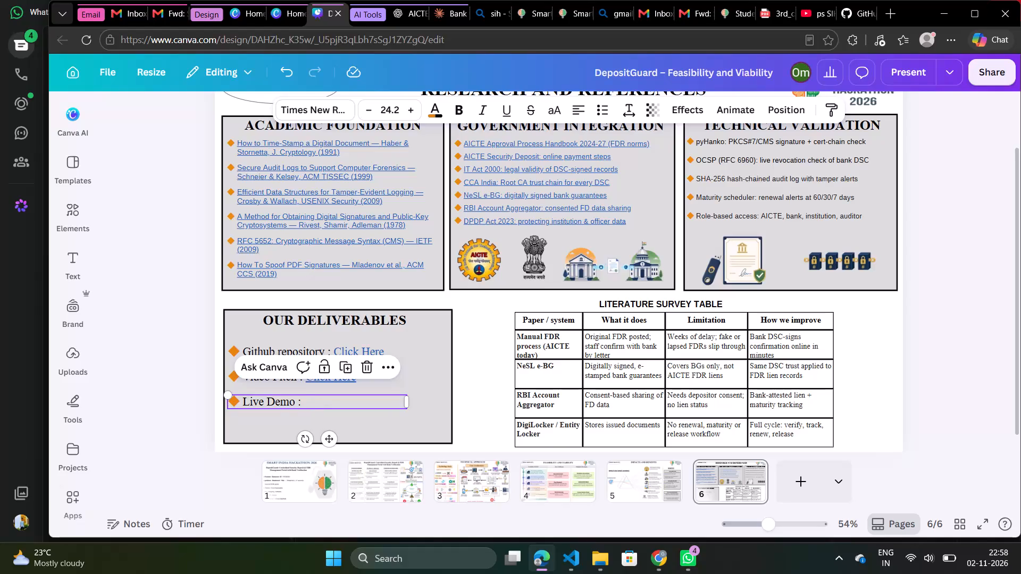
click(317, 402)
text(Click Here)
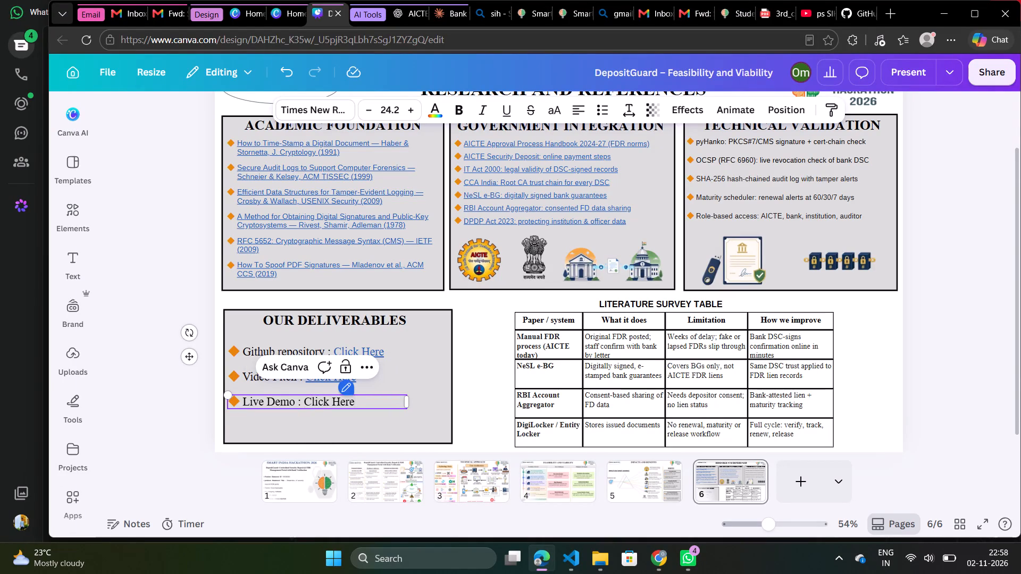
Link only the "Click Here" text beside Live Demo to the copied depositguard-sih web address.
drag(359, 403, 302, 408)
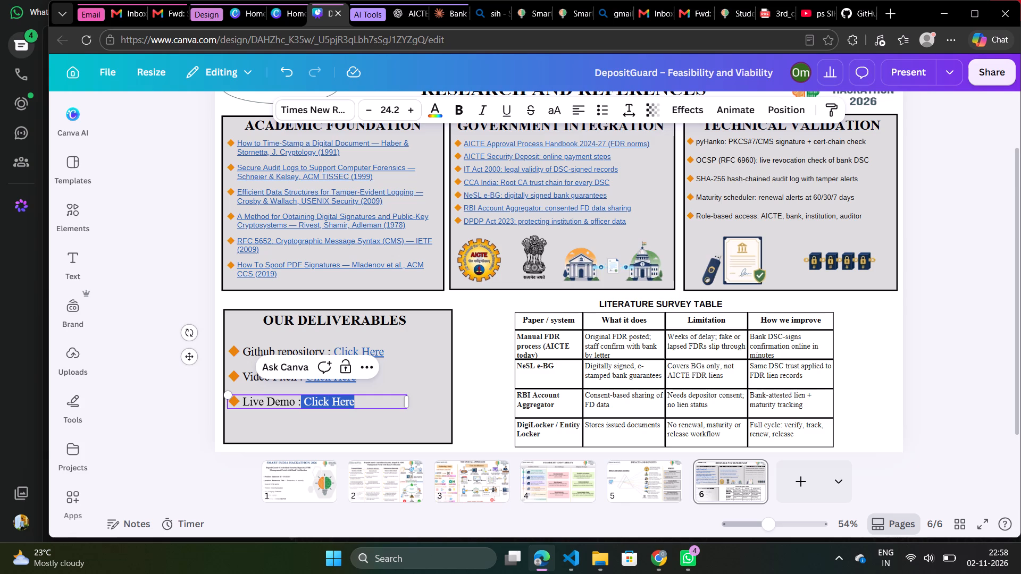
drag(302, 408, 305, 408)
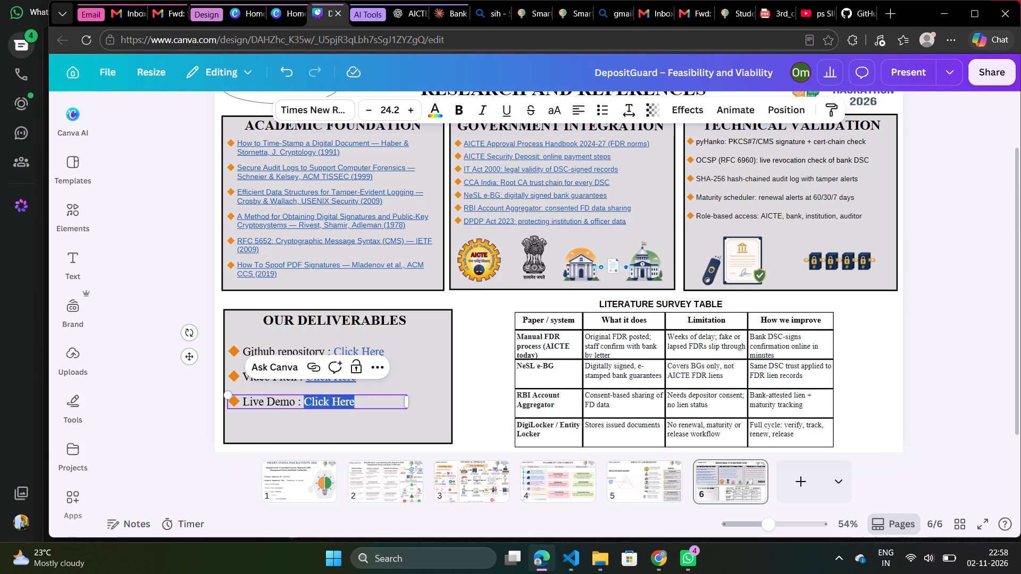
key(ctrl+k)
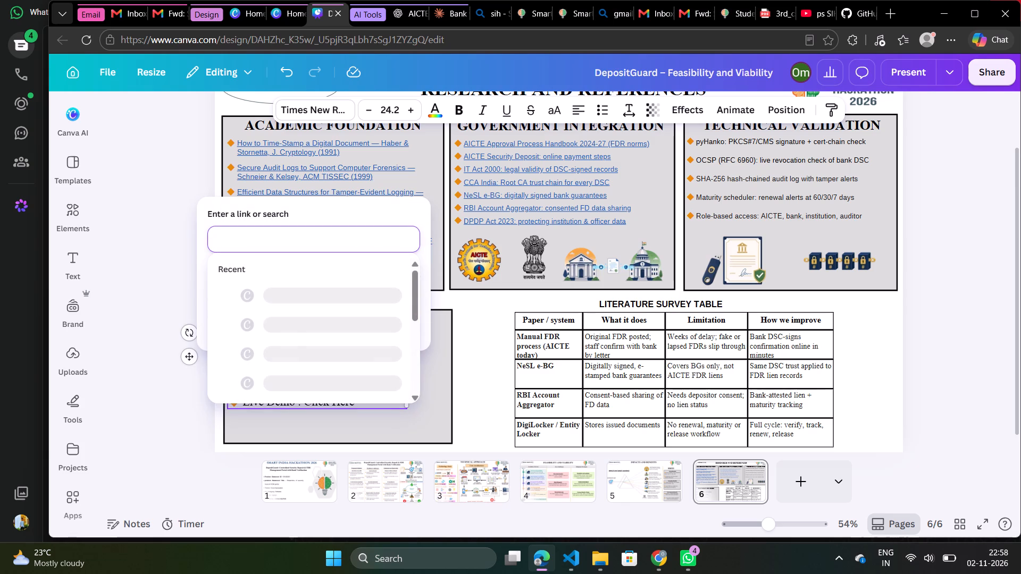
key(ctrl+v)
click(400, 325)
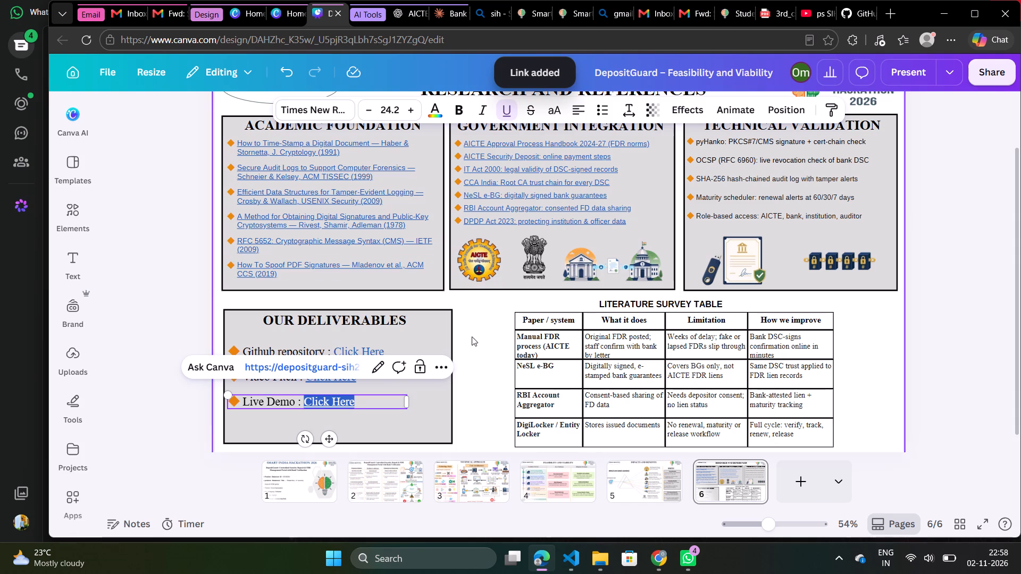
Set the text colour of the linked "Click Here" beside Live Demo to the same blue as the other deliverable links.
click(438, 111)
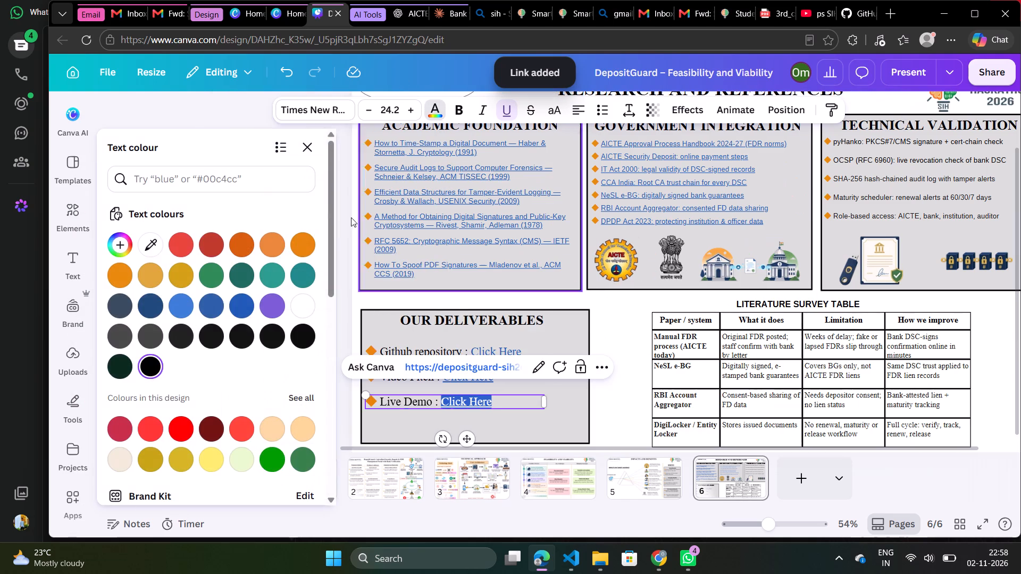
click(239, 305)
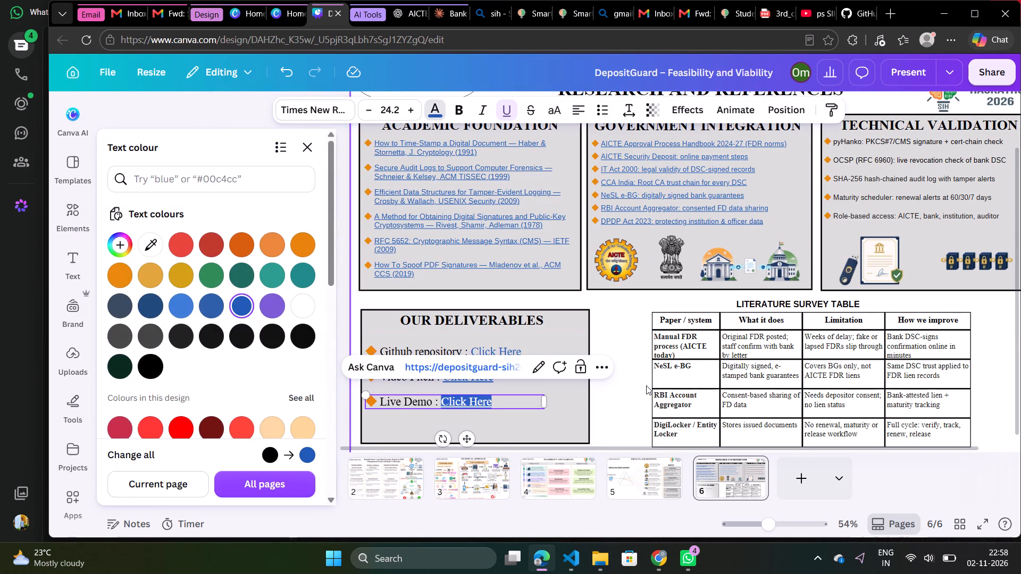
click(622, 388)
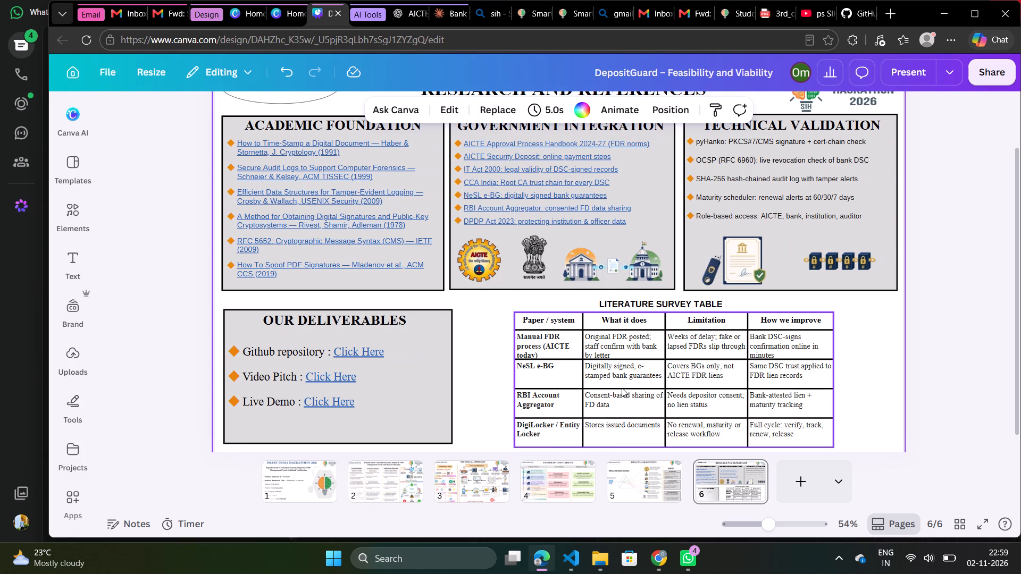
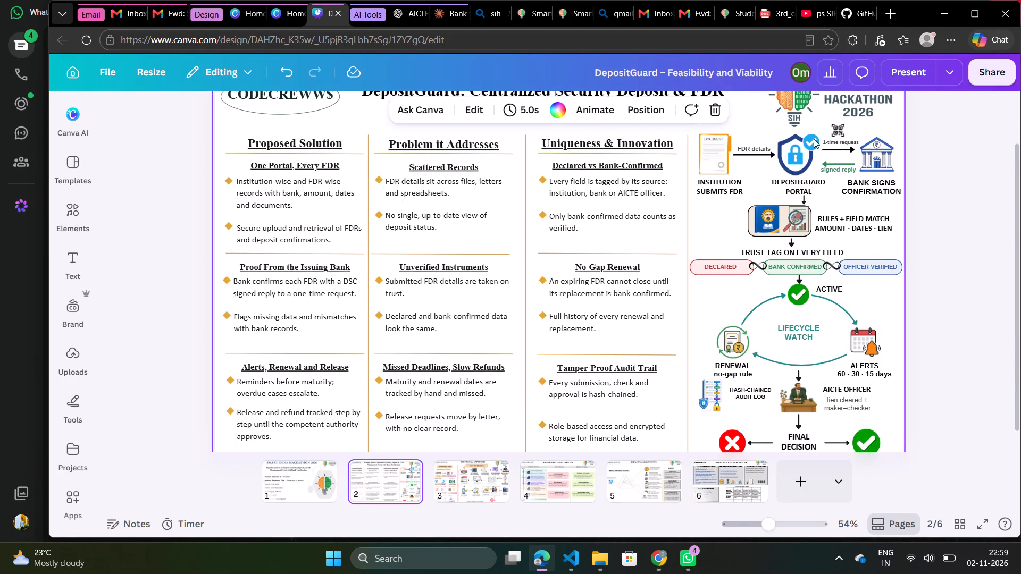
Select the "1-time request" label on the arrow between the DepositGuard portal and the bank in page 2's flow diagram.
click(828, 143)
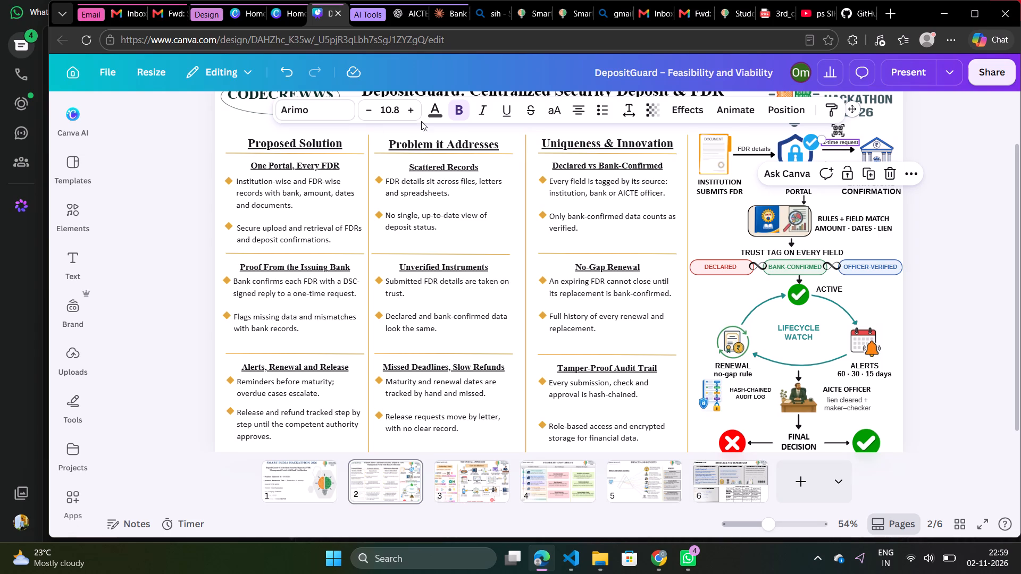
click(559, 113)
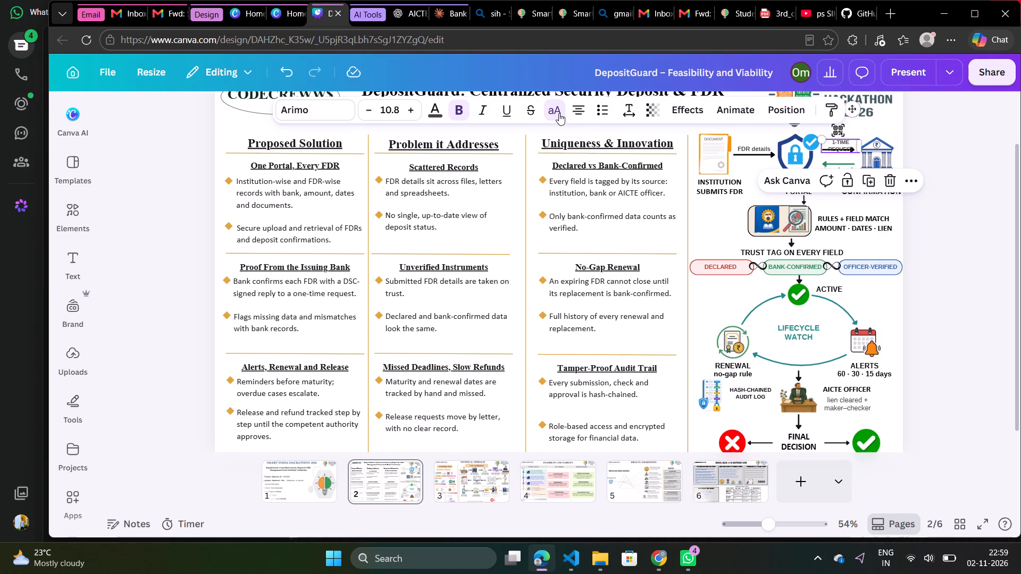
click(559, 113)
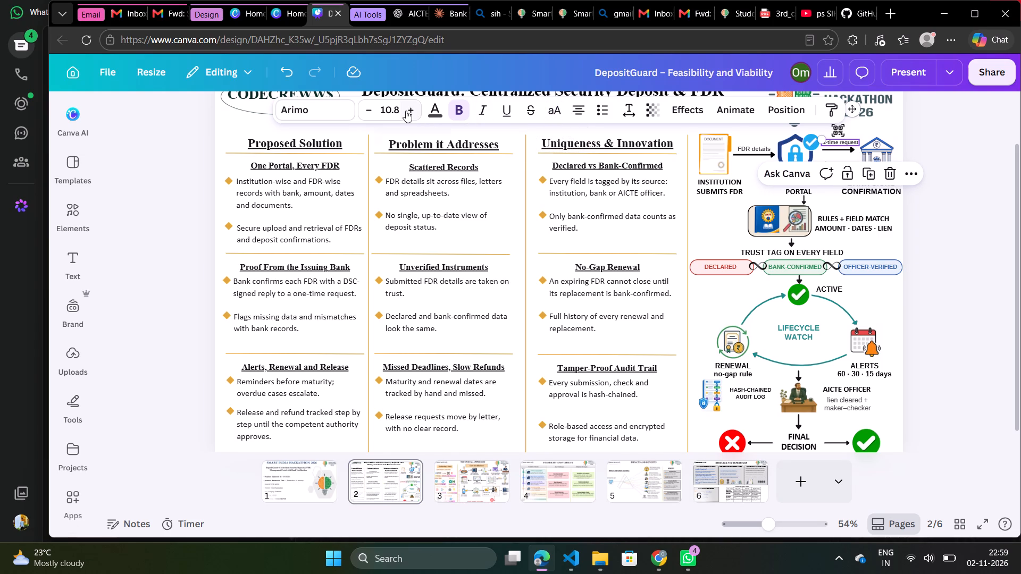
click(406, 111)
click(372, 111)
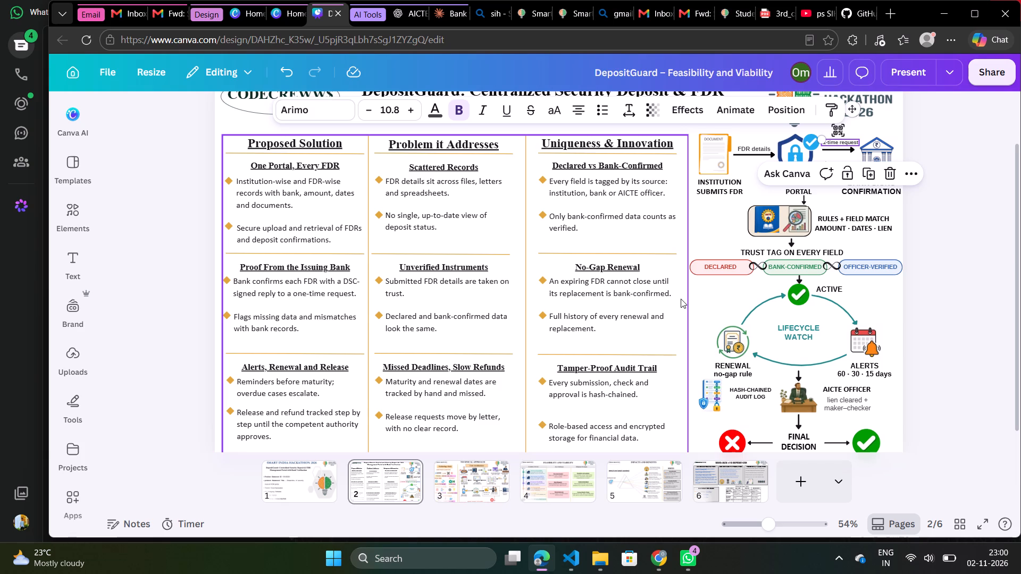
scroll(675, 334, down, 1)
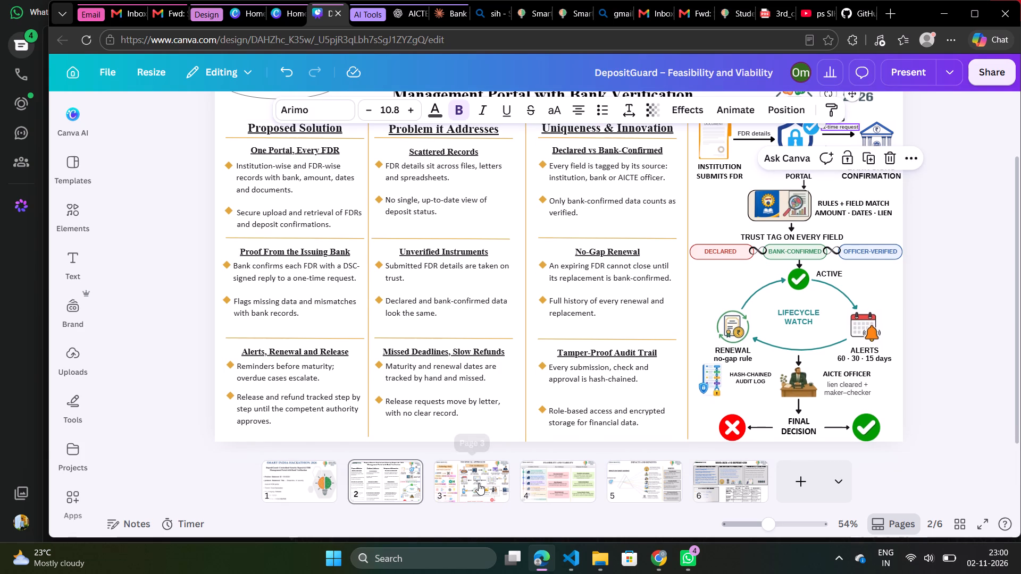
click(479, 483)
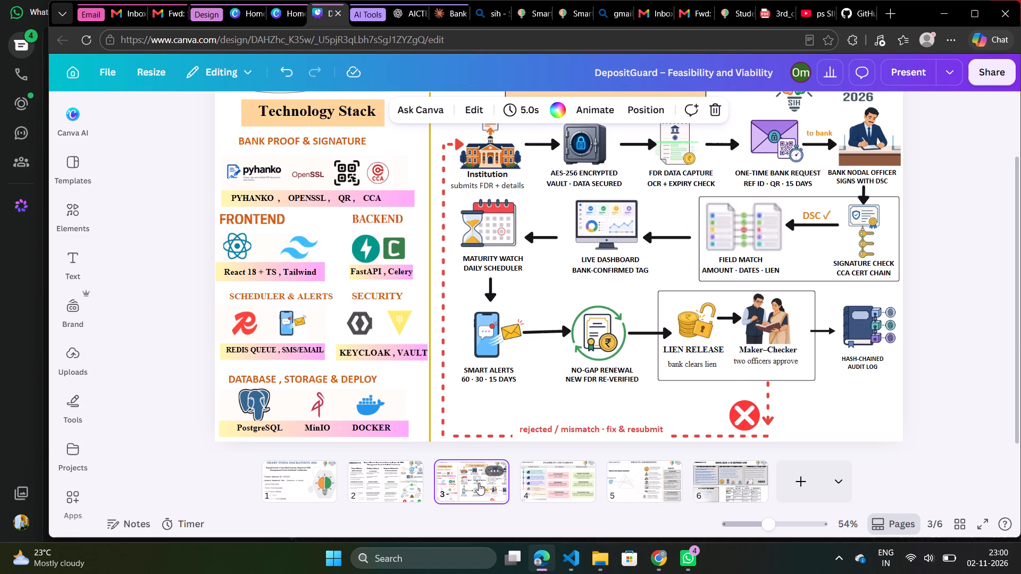
click(555, 491)
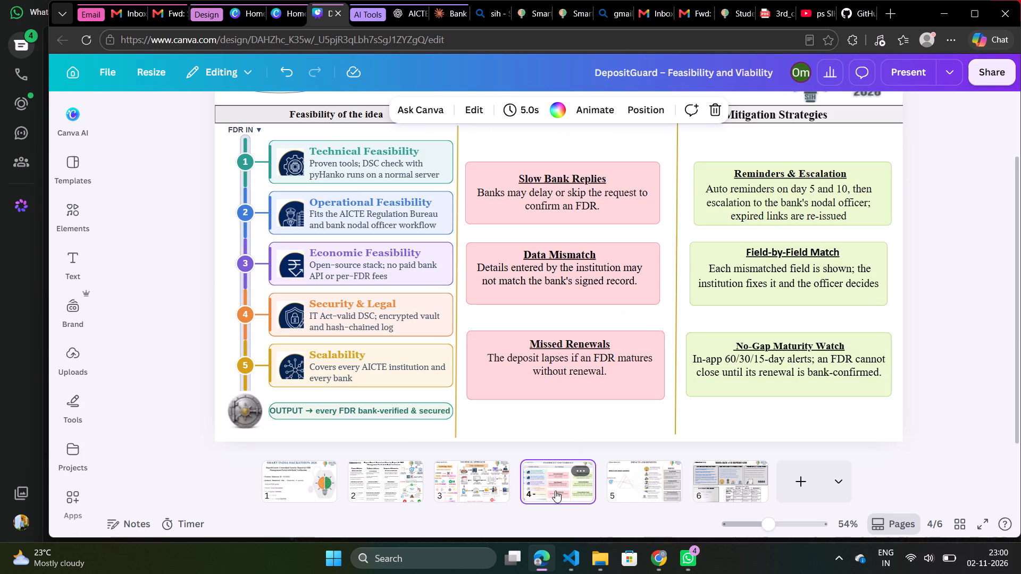
scroll(510, 387, up, 1)
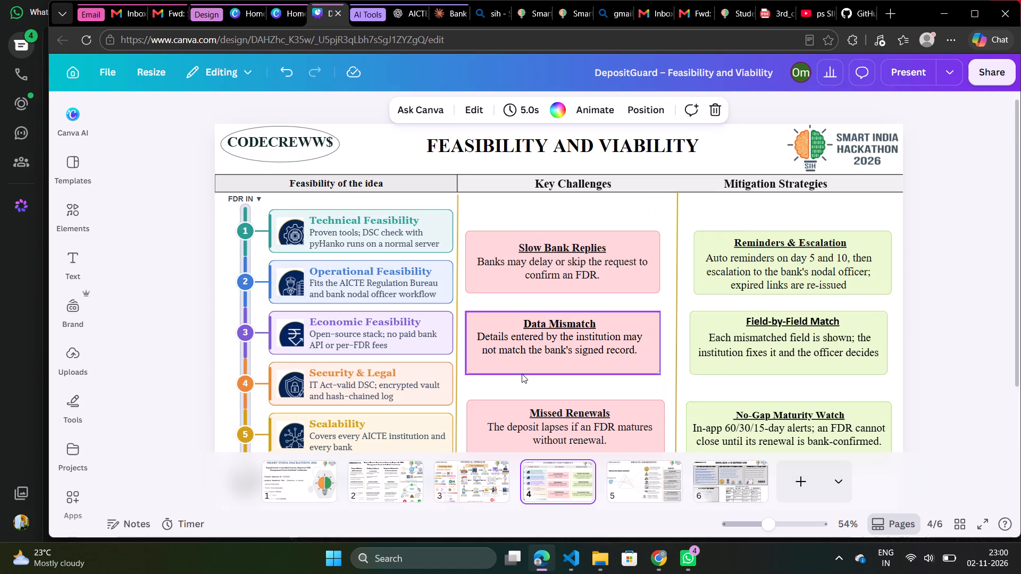
click(488, 486)
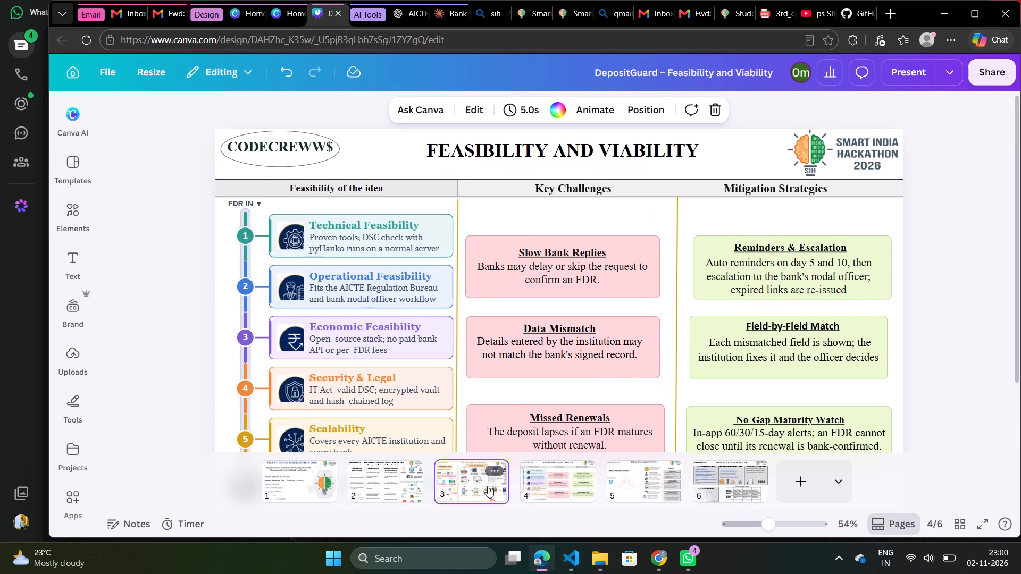
click(394, 475)
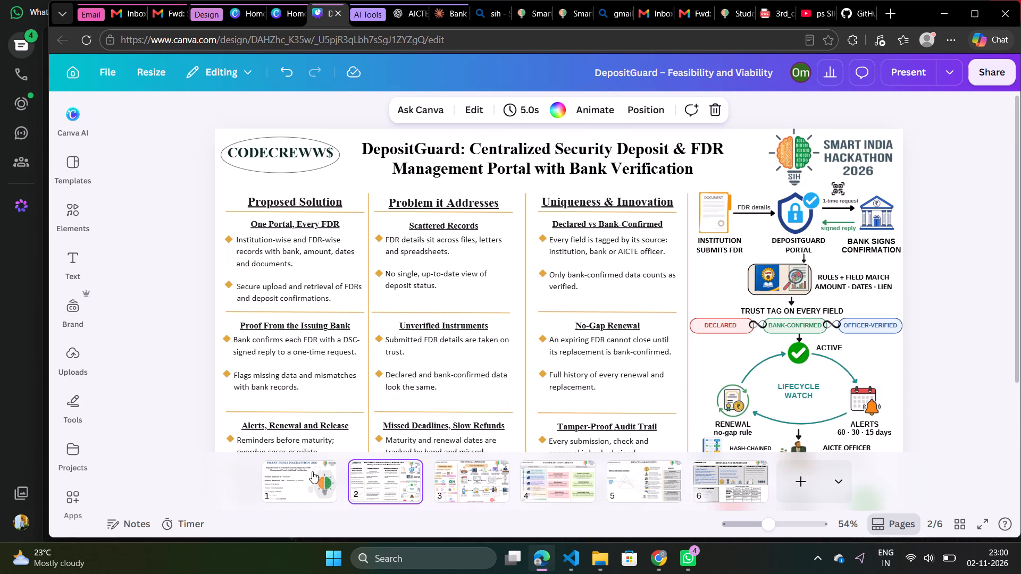
click(305, 472)
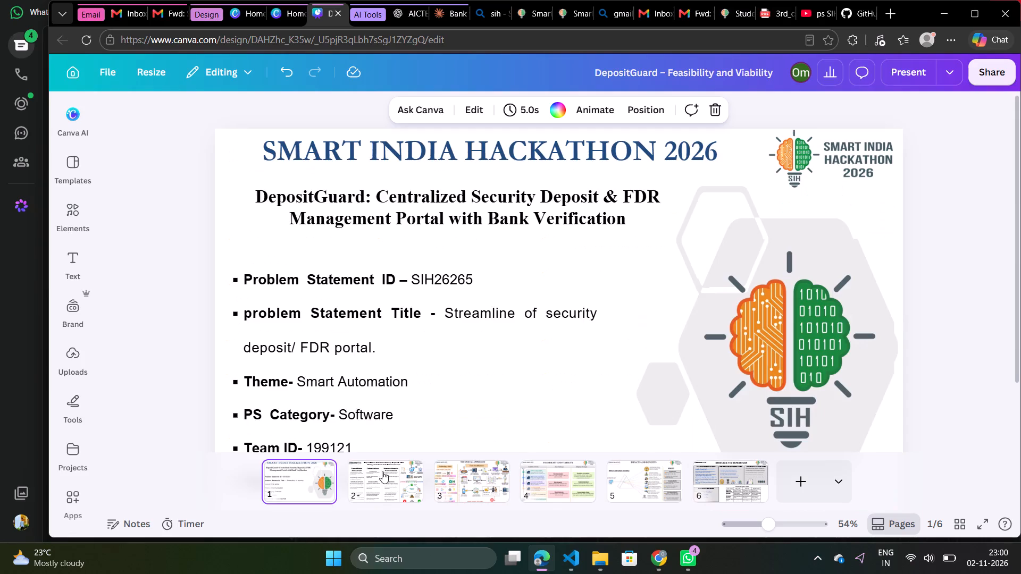
click(389, 472)
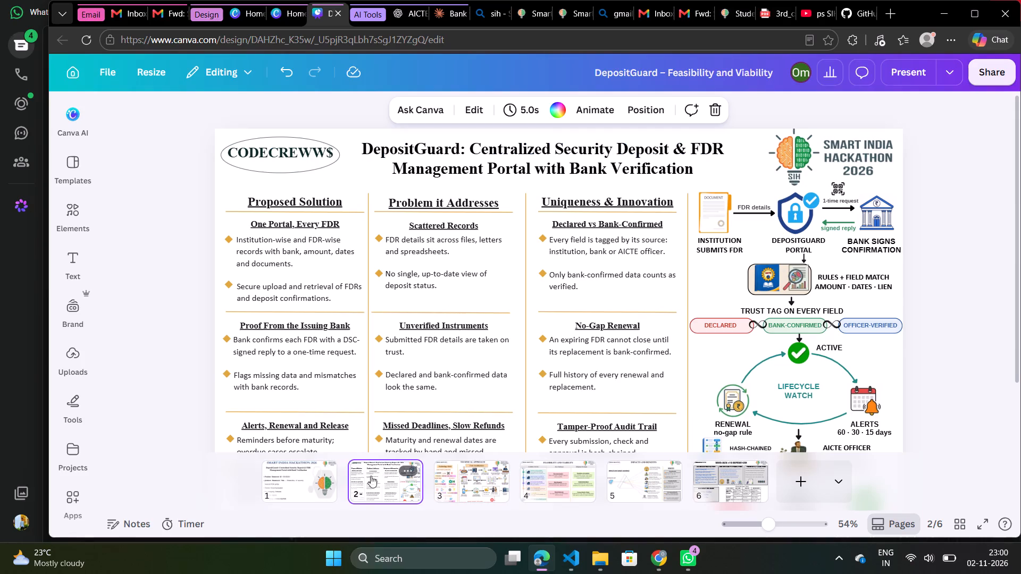
click(327, 480)
click(386, 484)
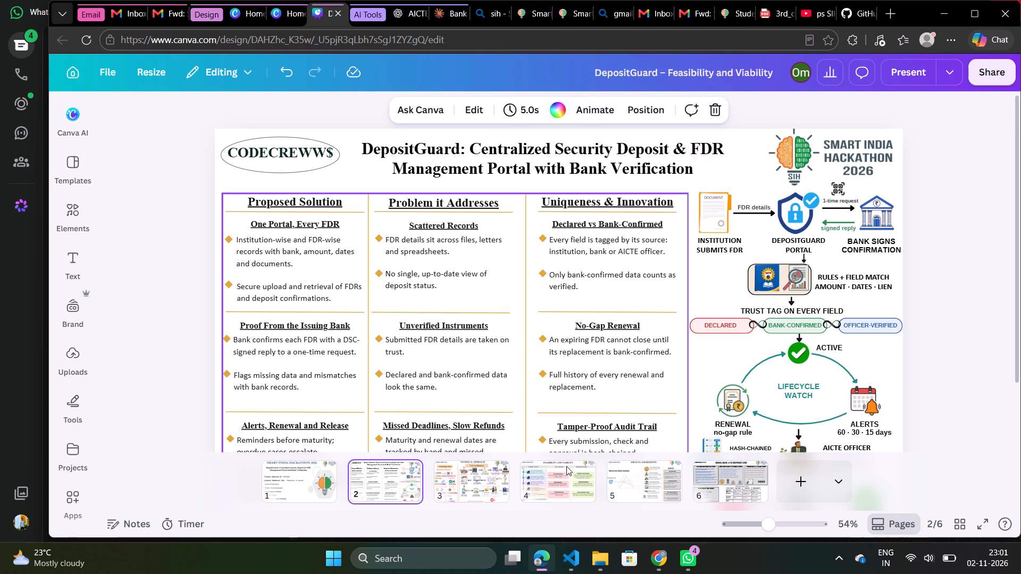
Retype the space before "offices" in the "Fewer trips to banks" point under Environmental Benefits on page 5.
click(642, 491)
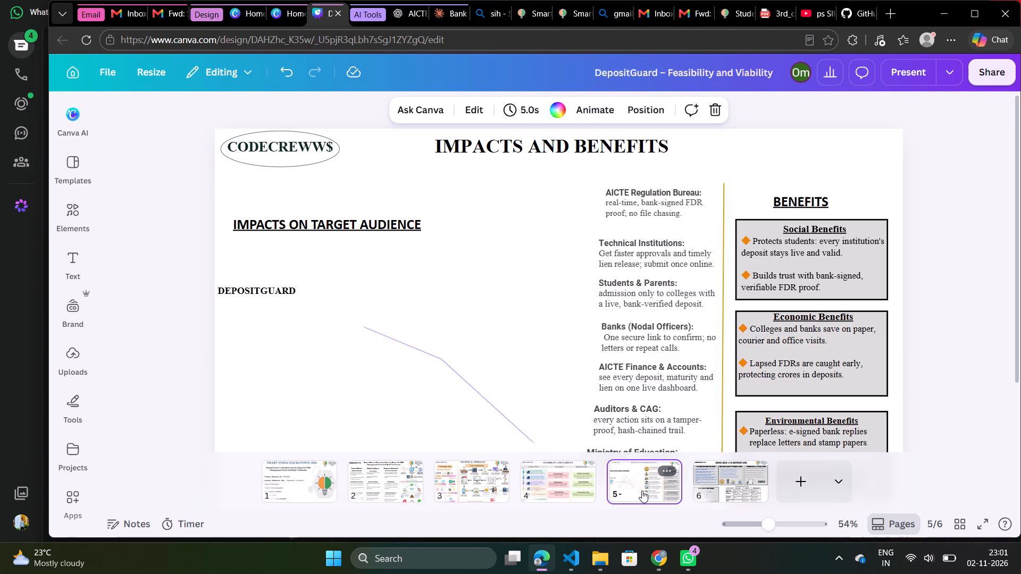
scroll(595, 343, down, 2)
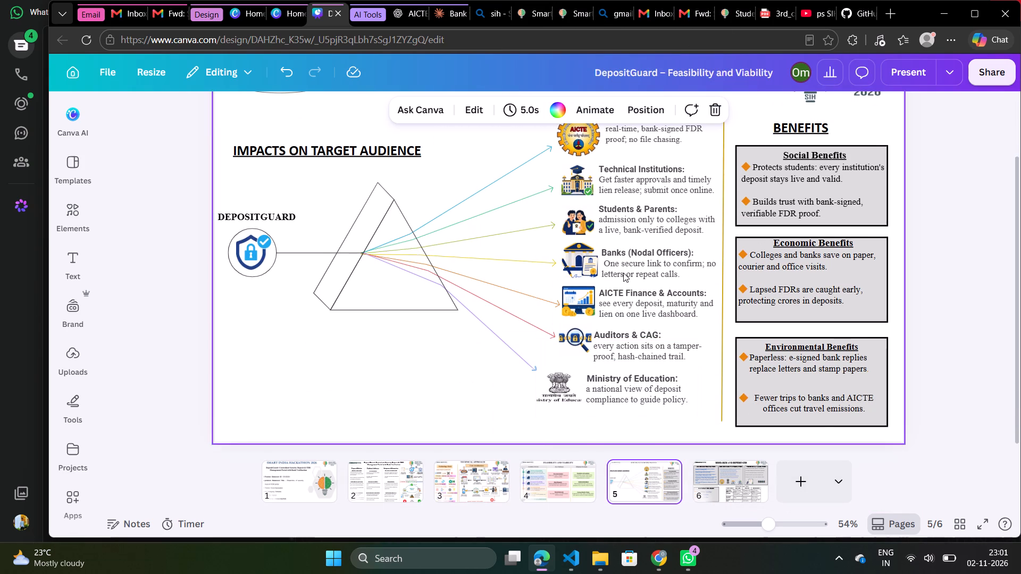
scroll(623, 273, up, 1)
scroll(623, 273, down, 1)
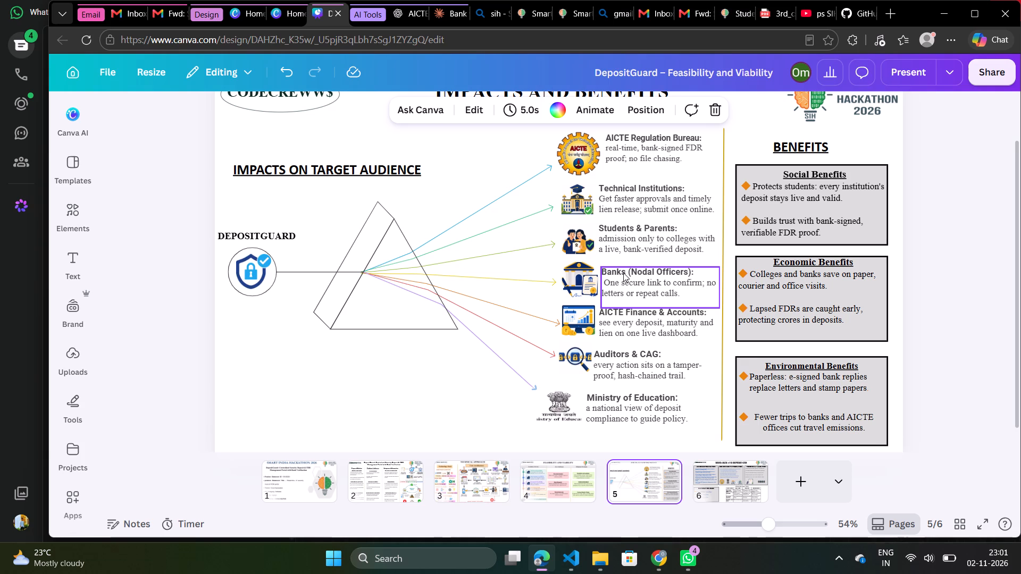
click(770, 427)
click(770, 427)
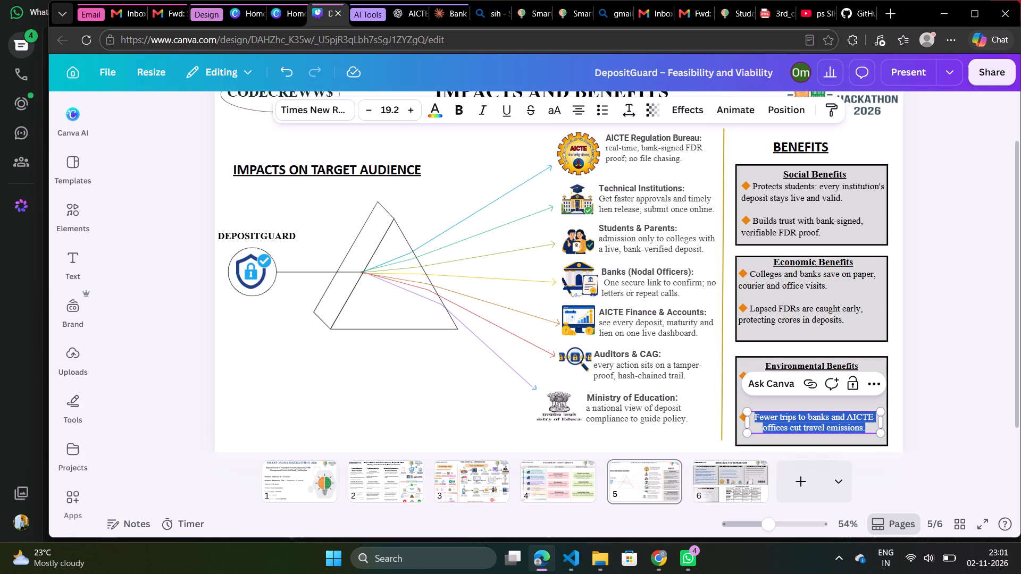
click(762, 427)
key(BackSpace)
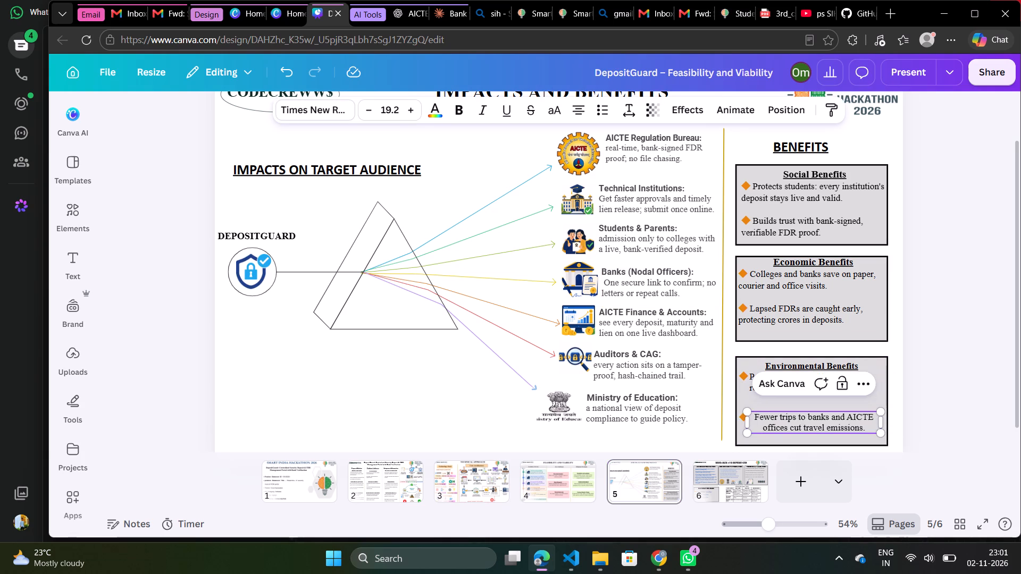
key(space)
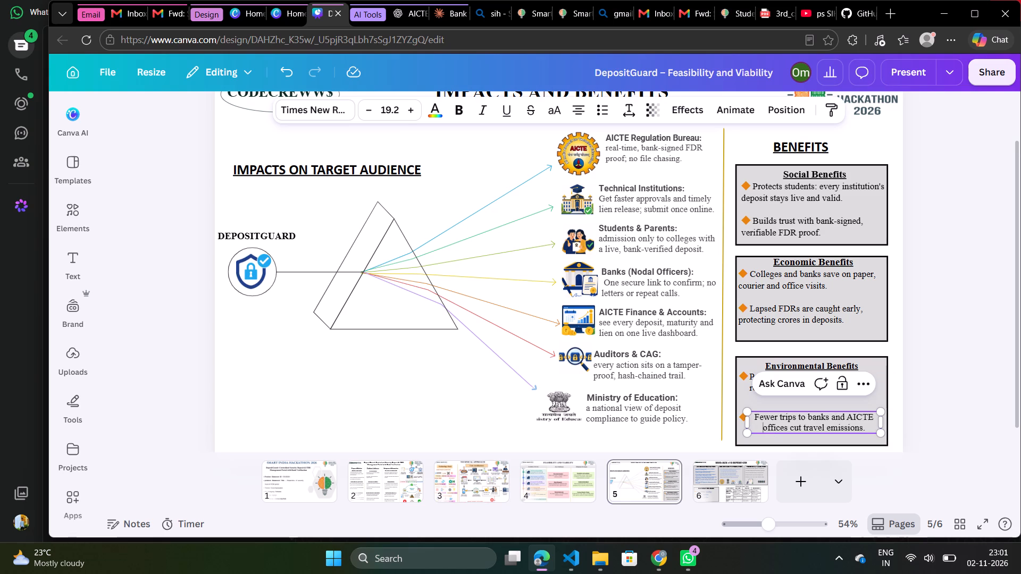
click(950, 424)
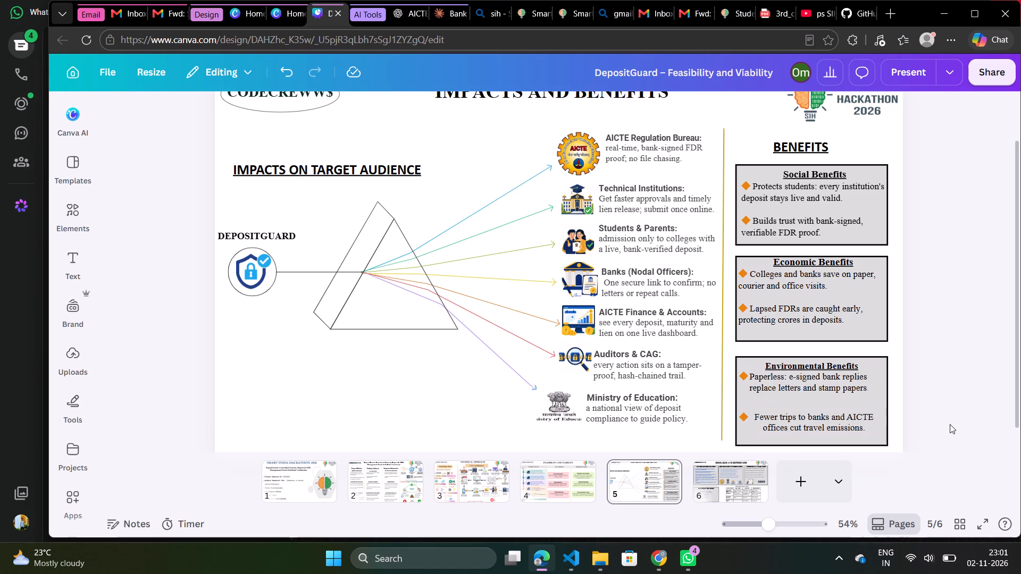
Check page 6, and download all pages of the presentation as a digital-preset PDF.
click(738, 493)
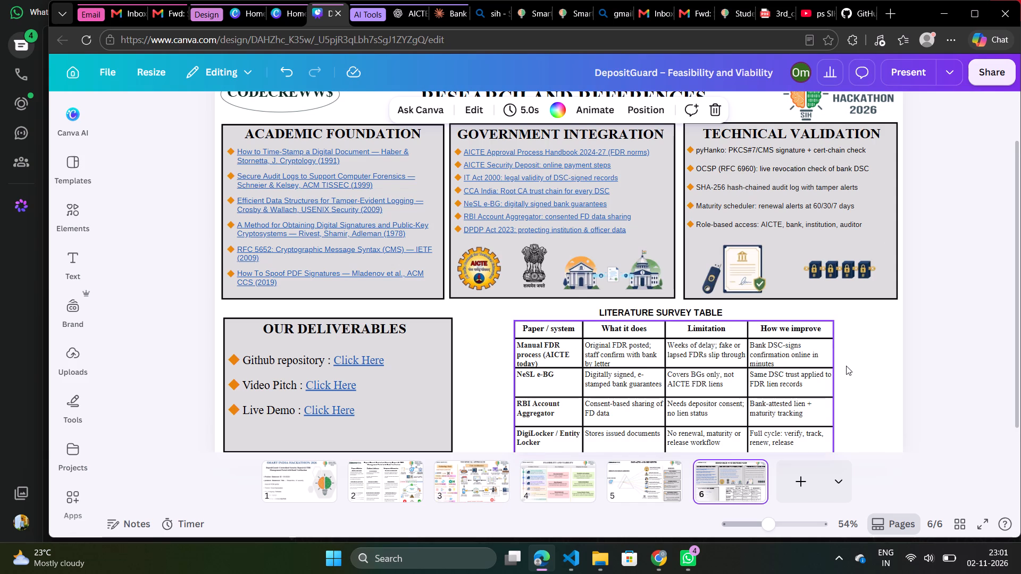
scroll(846, 366, down, 1)
scroll(846, 366, up, 1)
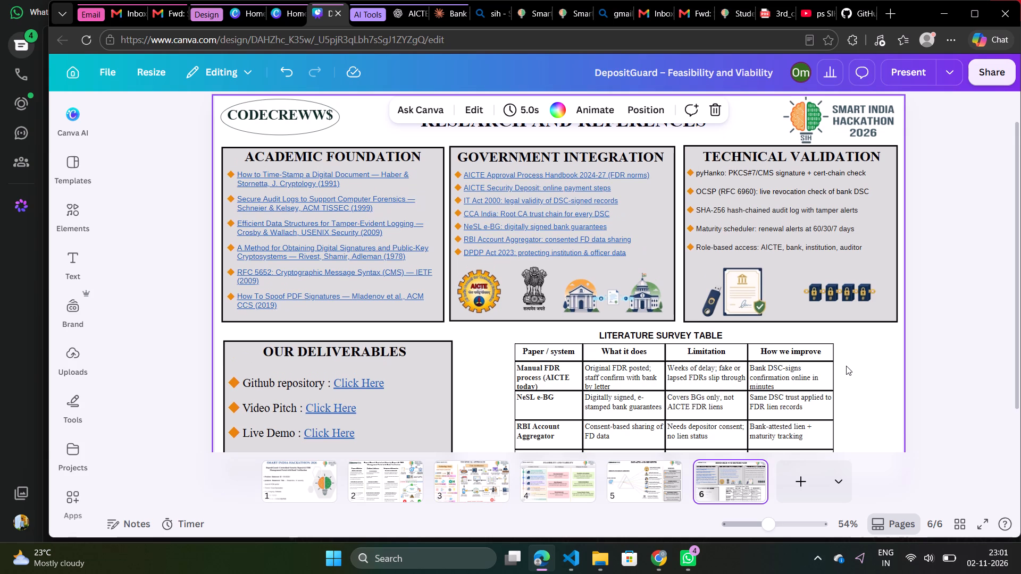
click(980, 72)
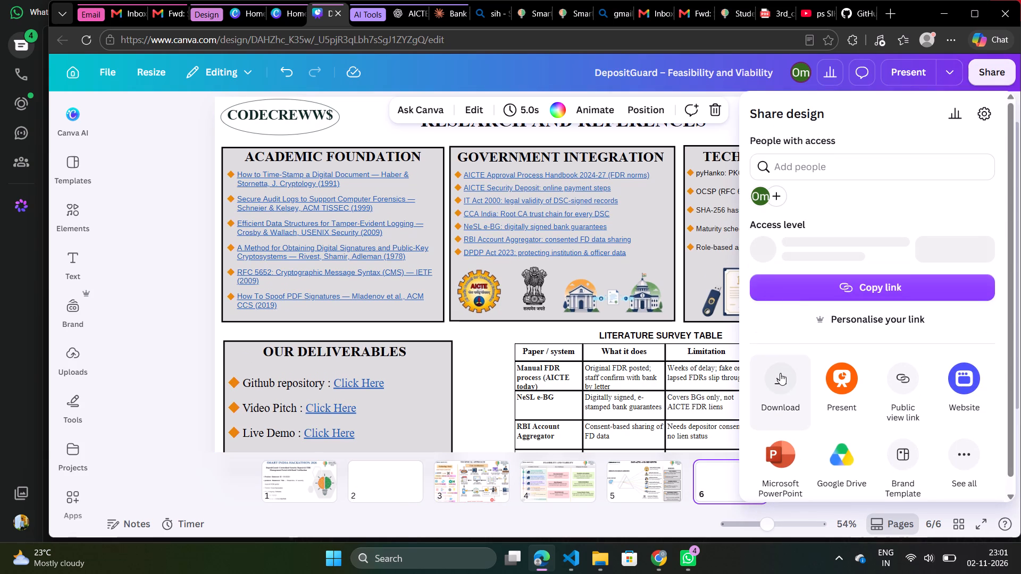
click(778, 390)
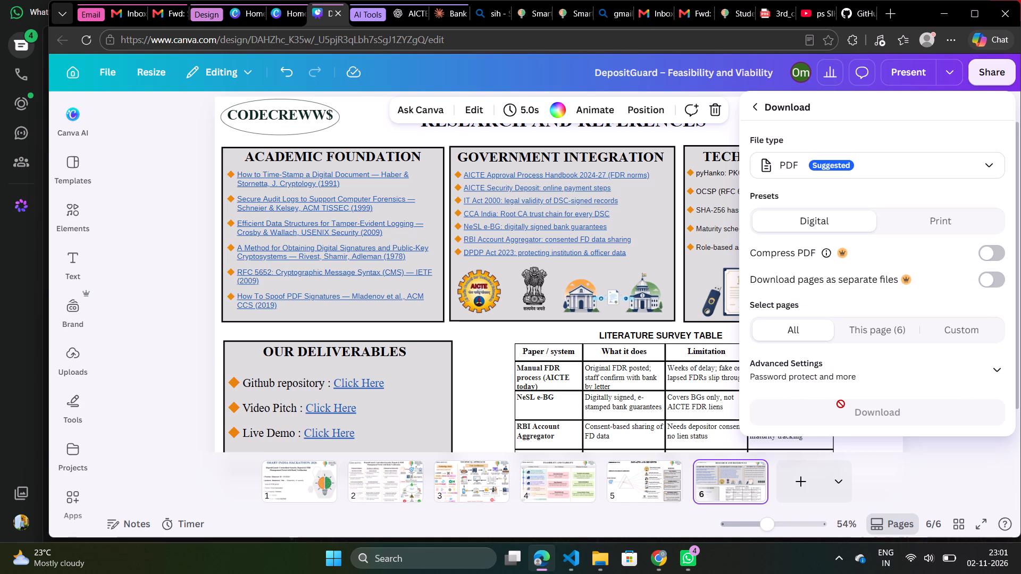
click(863, 410)
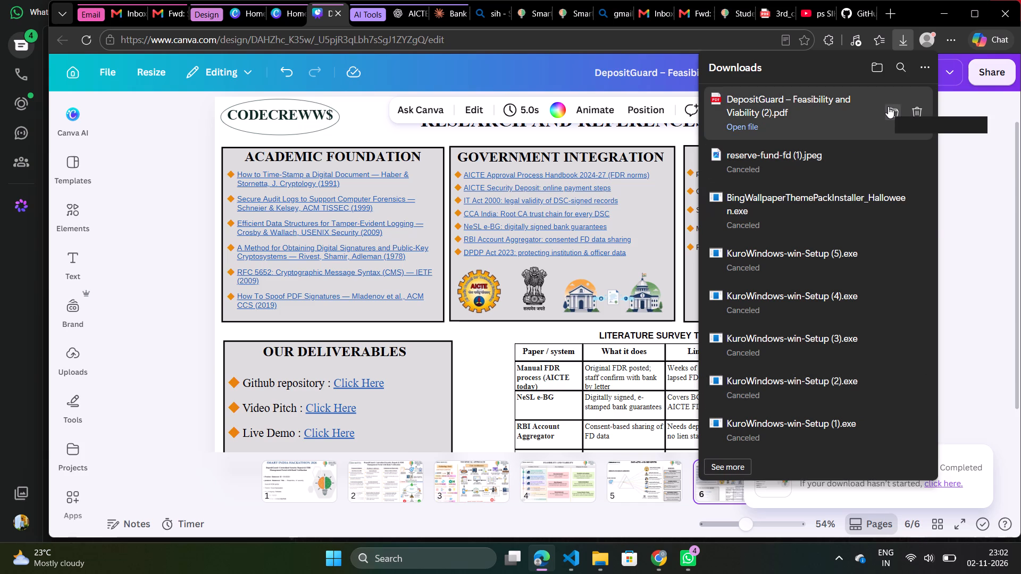
Show the downloaded "DepositGuard – Feasibility and Viability (2)" PDF in its folder and open its file name for editing.
click(888, 106)
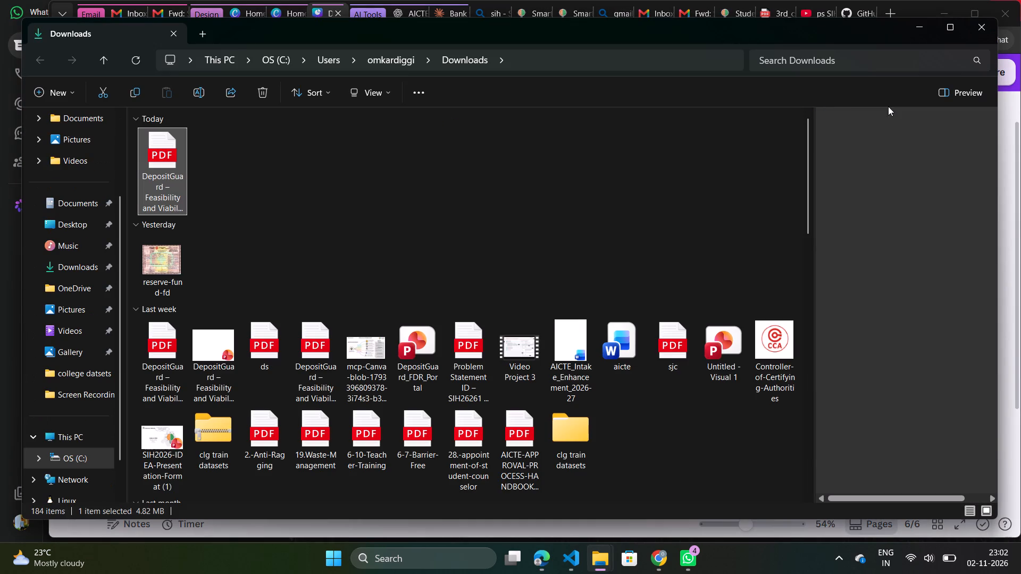
right_click(165, 184)
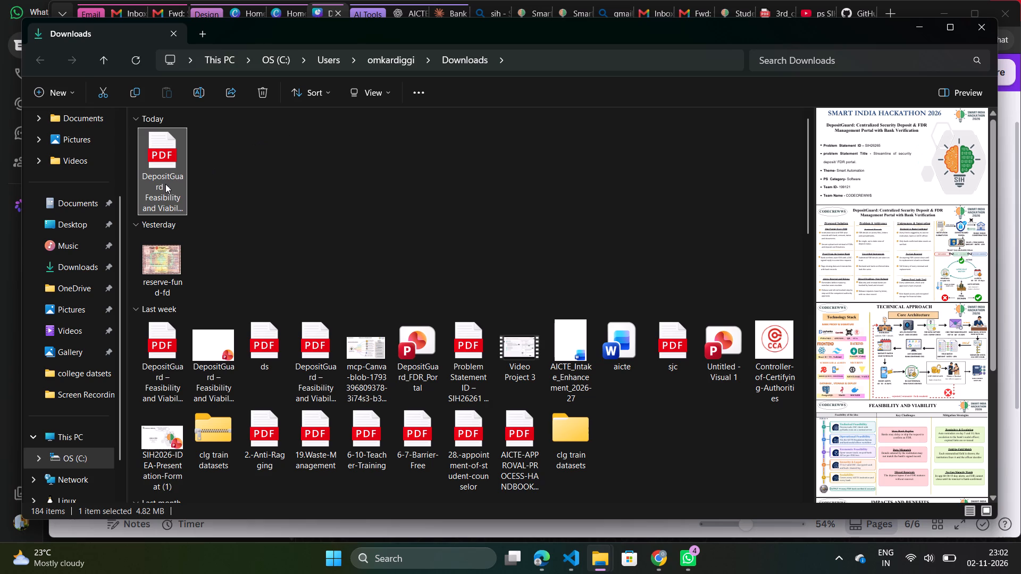
click(269, 193)
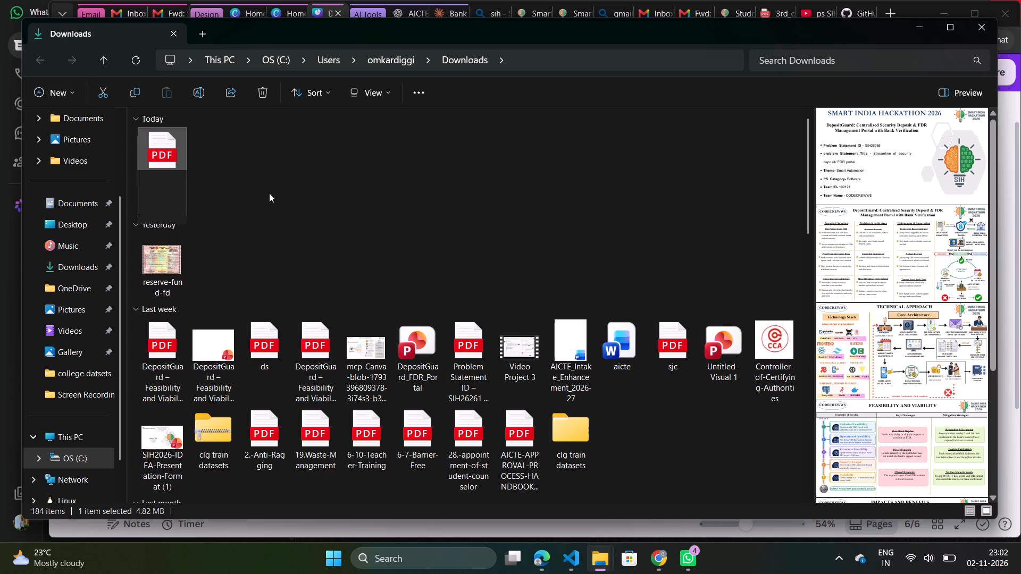
Back in Canva, copy the title "DepositGuard: Centralized Security Deposit & FDR Management Portal with Bank Verification" from page 1.
click(539, 558)
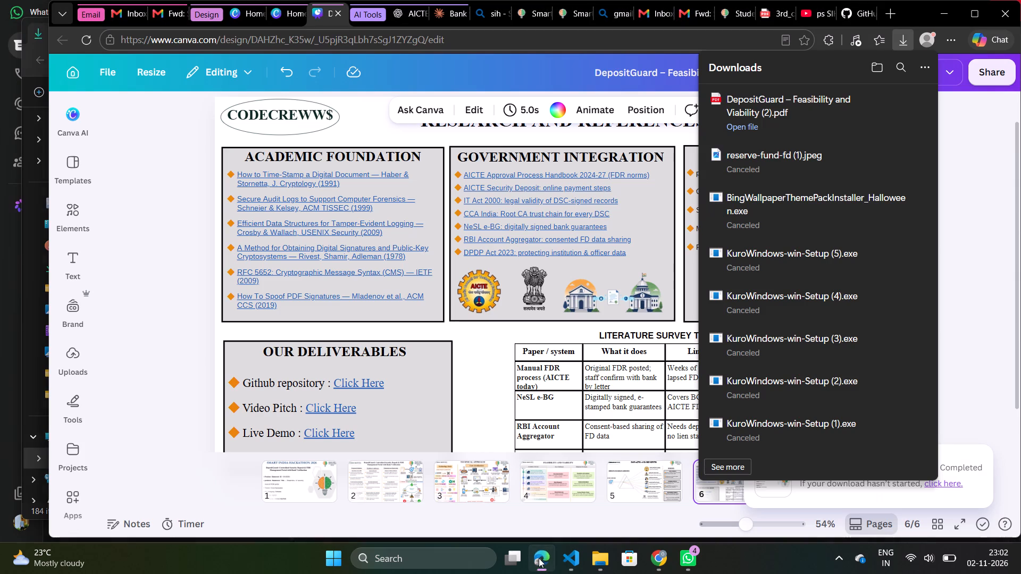
click(320, 472)
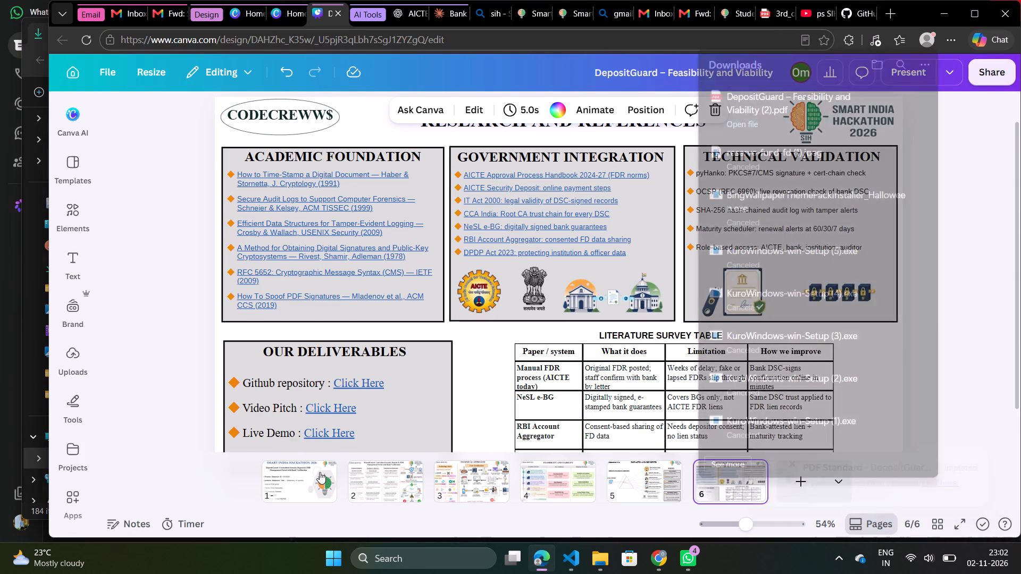
double_click(467, 171)
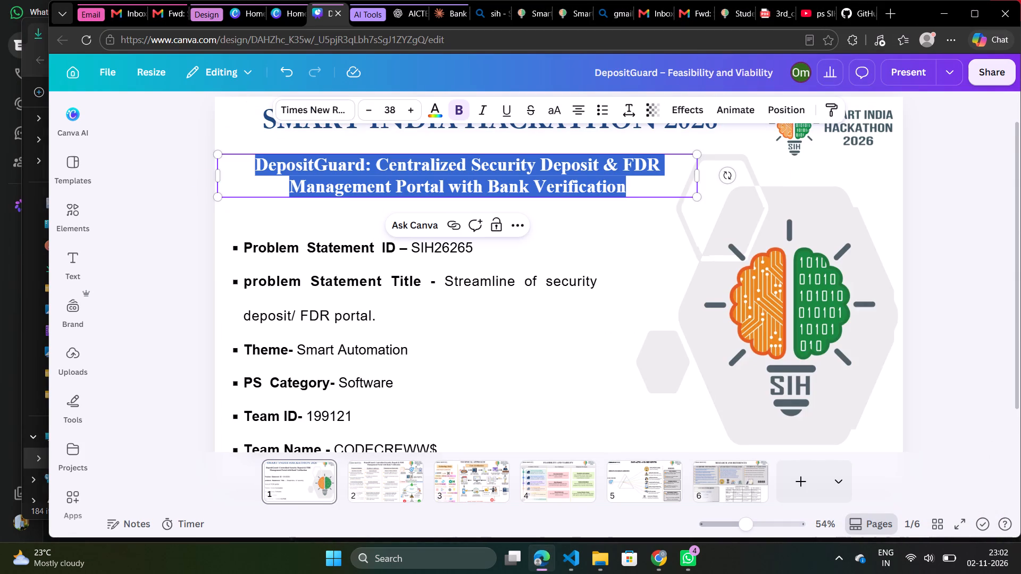
key(ctrl+c)
In the Downloads folder, rename the new "DepositGuard – Feasibility and Viability (2)" PDF using the project title copied from page 1.
click(585, 565)
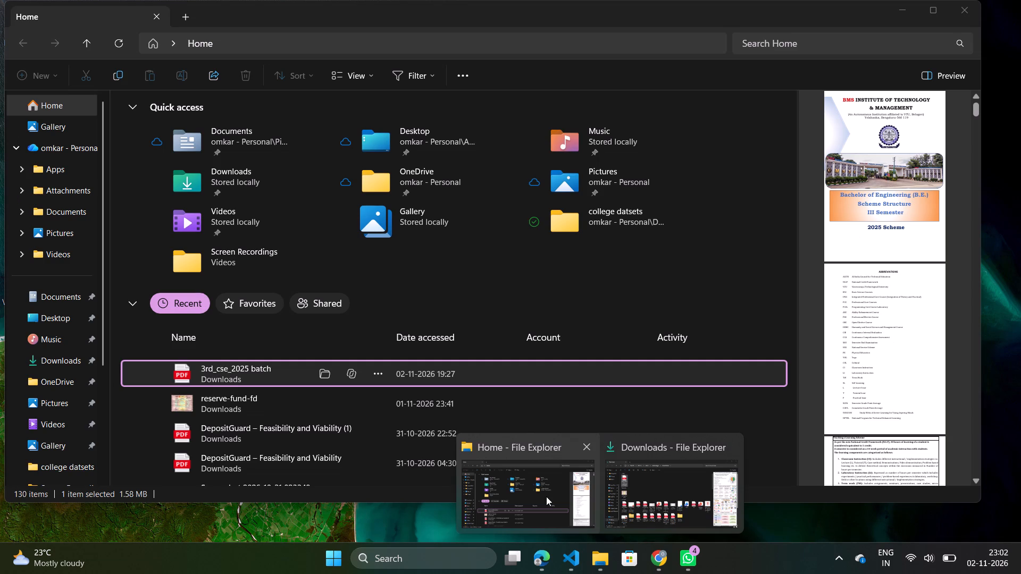
click(646, 484)
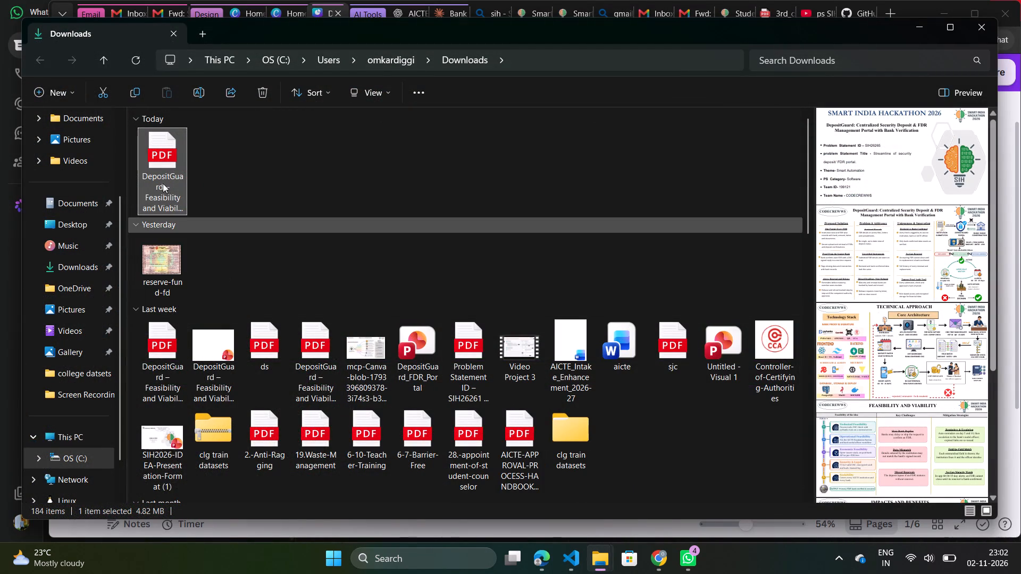
double_click(163, 182)
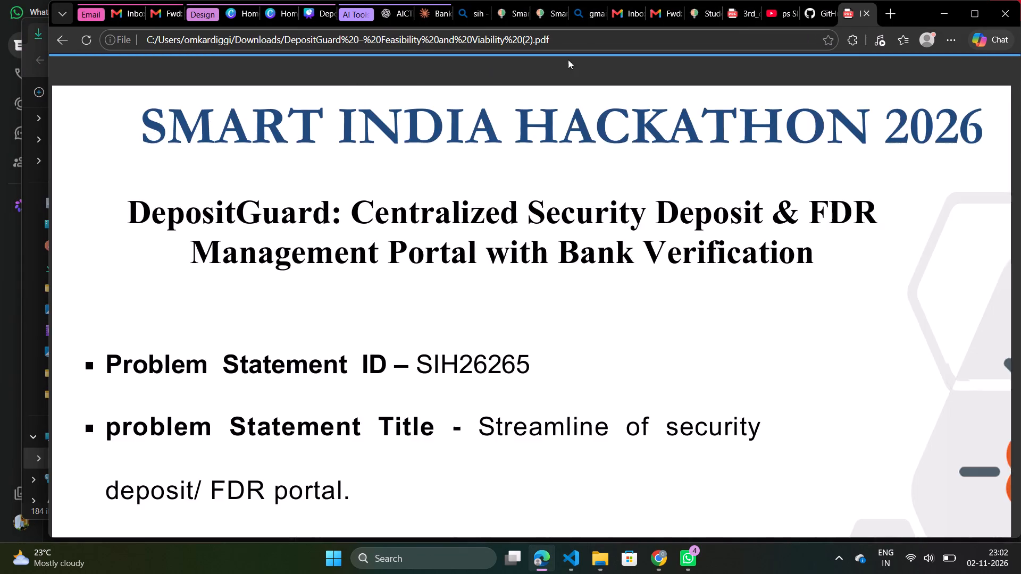
click(596, 572)
click(621, 491)
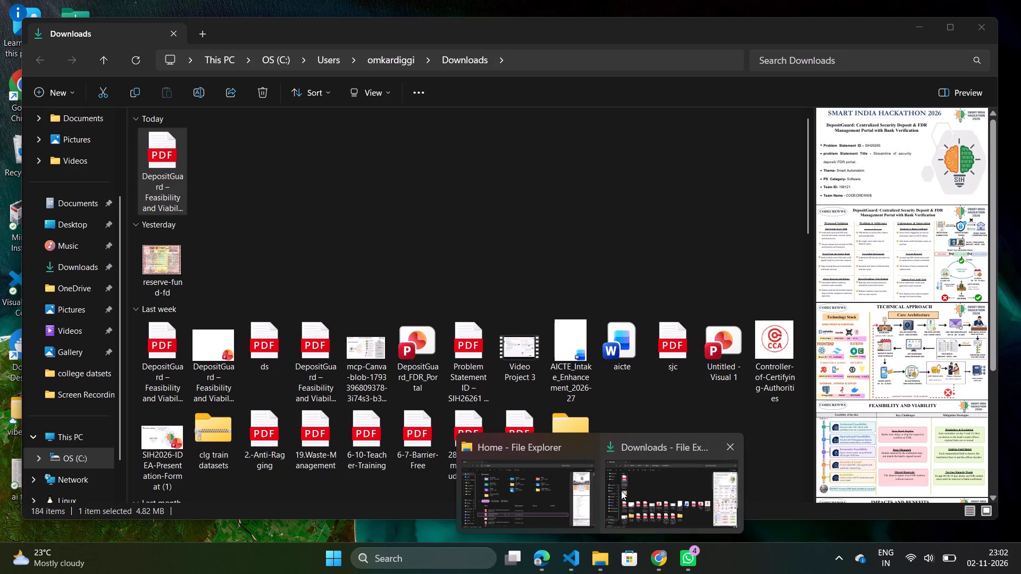
right_click(161, 167)
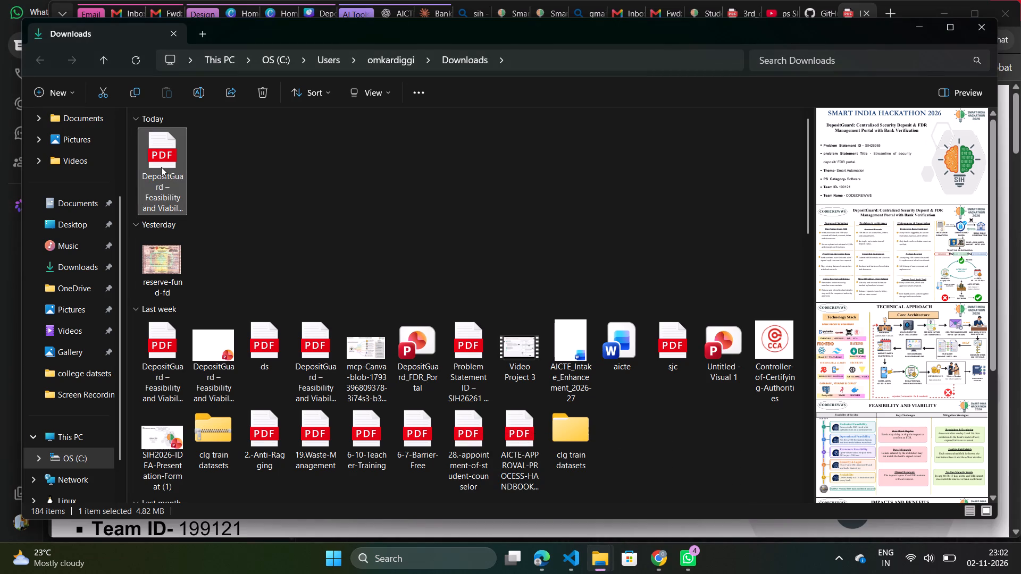
click(278, 191)
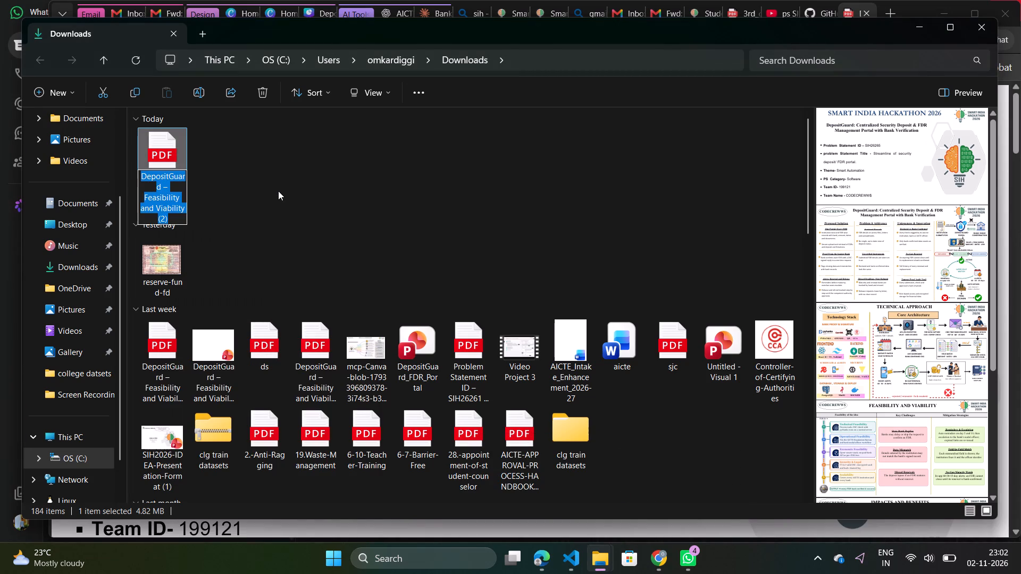
key(ctrl+v)
key(Return)
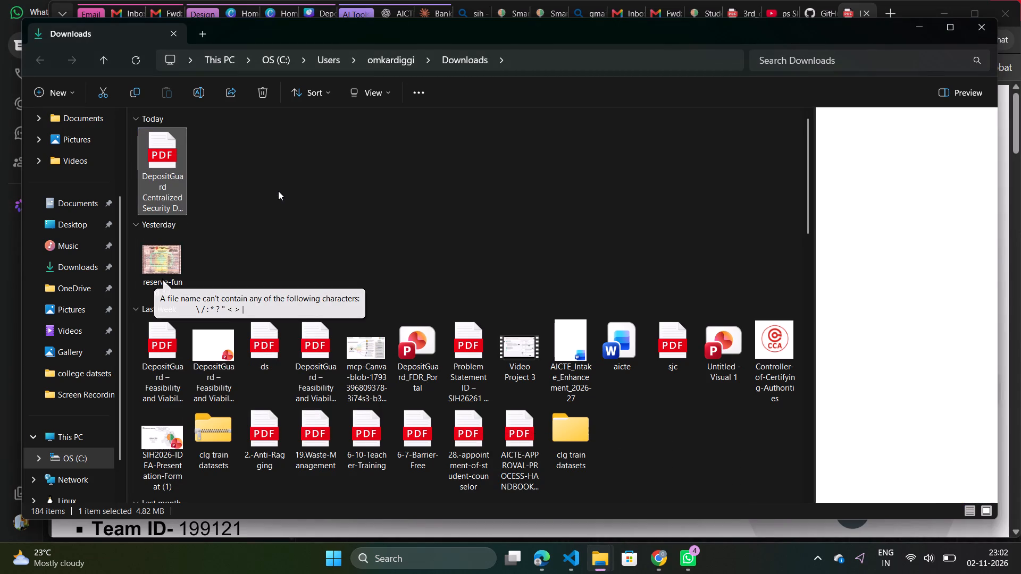
Open the renamed PDF in the browser and close the tab showing it under its earlier name.
double_click(153, 154)
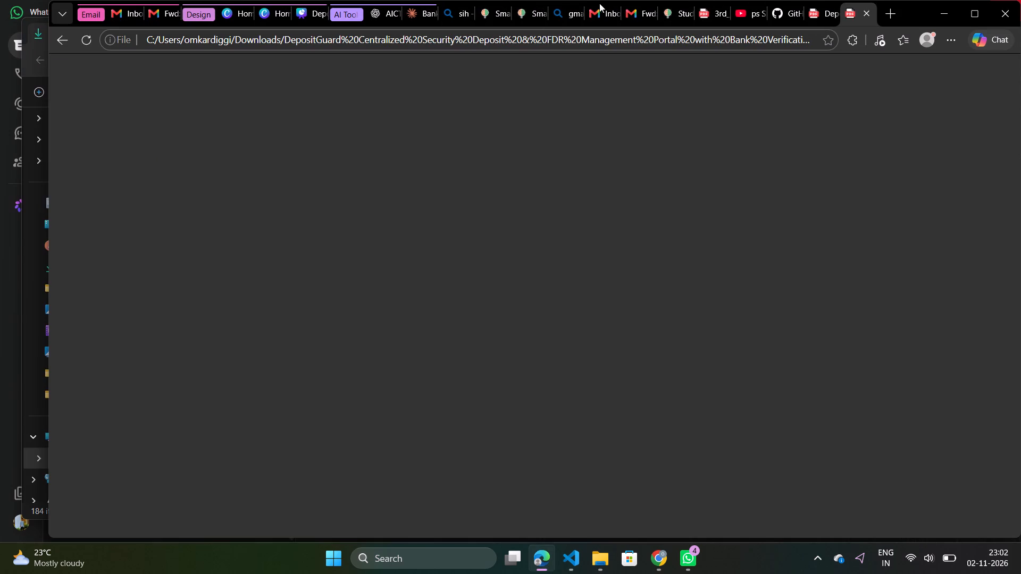
click(826, 11)
click(830, 13)
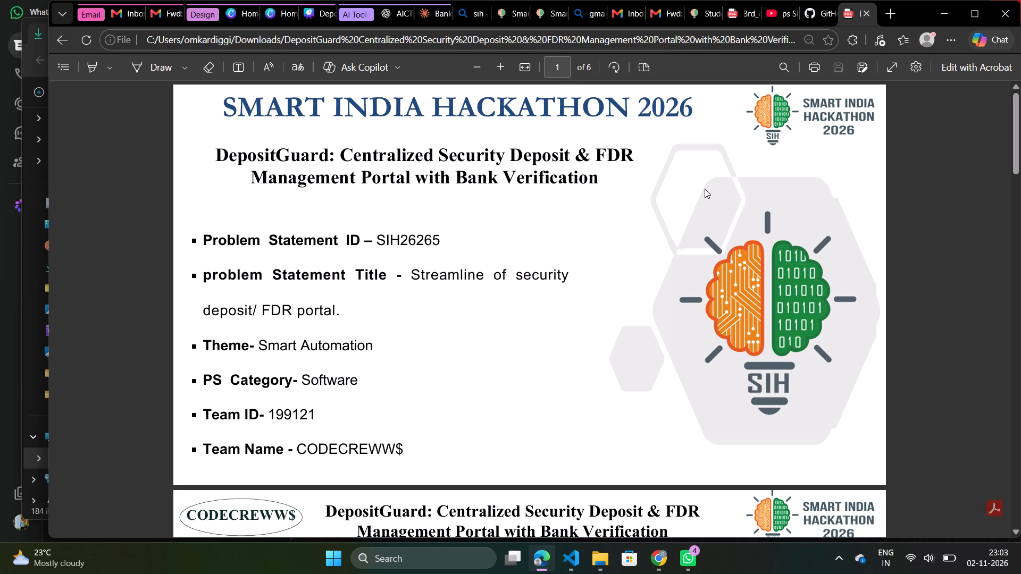
Review the renamed PDF from the title page through the Impacts and Benefits page, checking text and layout.
scroll(671, 305, down, 4)
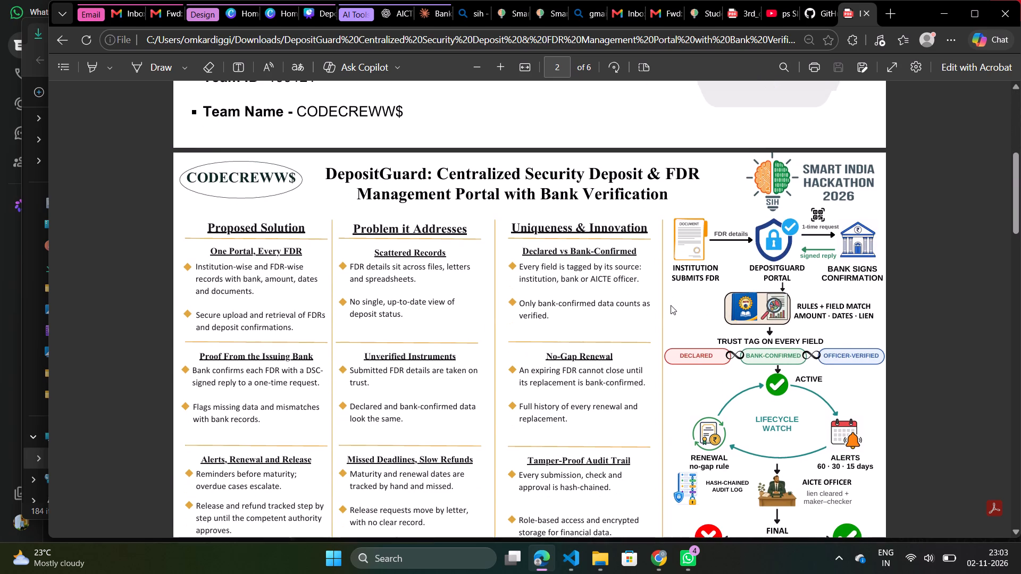
scroll(671, 305, down, 1)
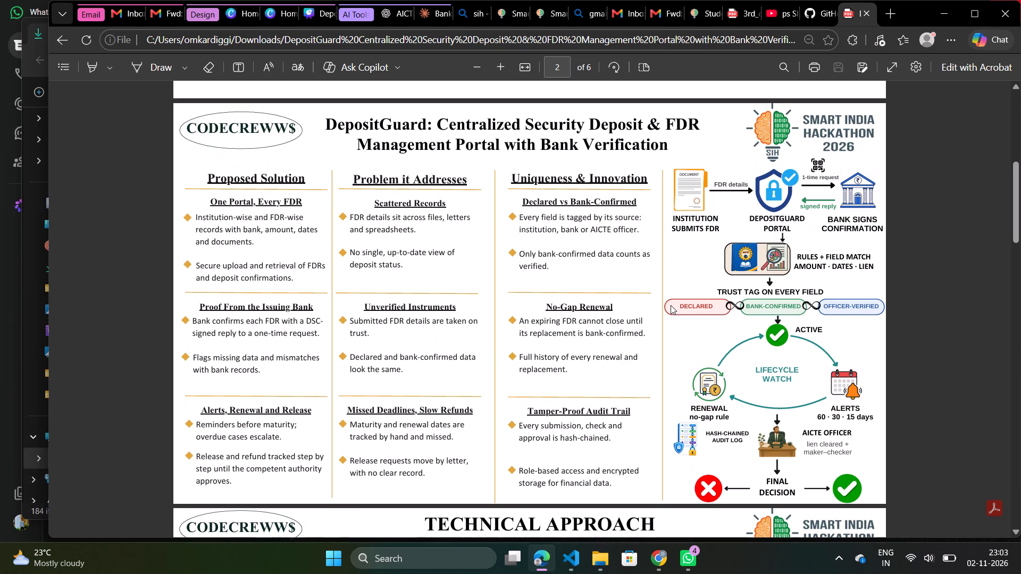
scroll(671, 305, down, 4)
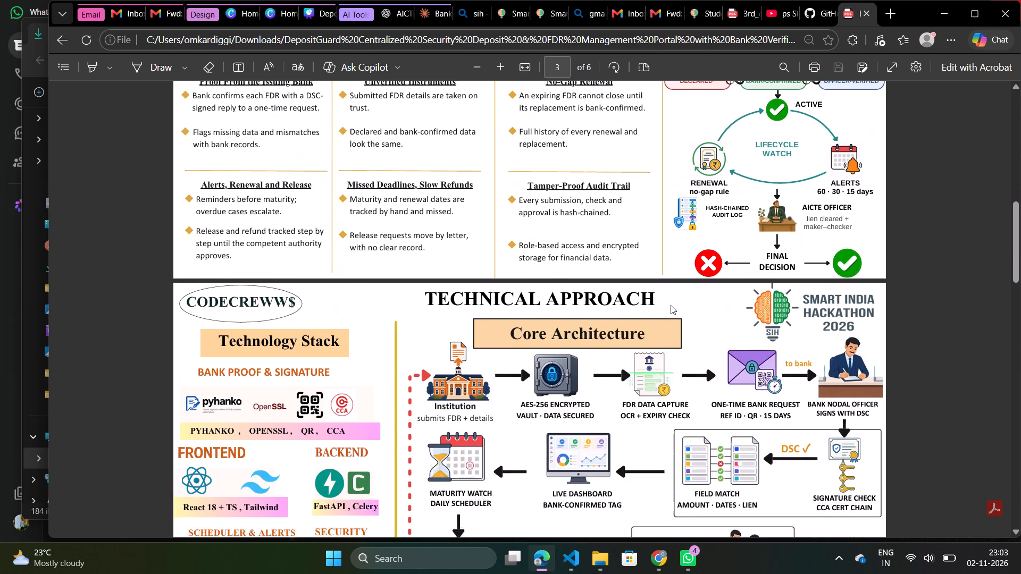
scroll(671, 305, down, 2)
scroll(671, 305, up, 1)
scroll(671, 305, down, 1)
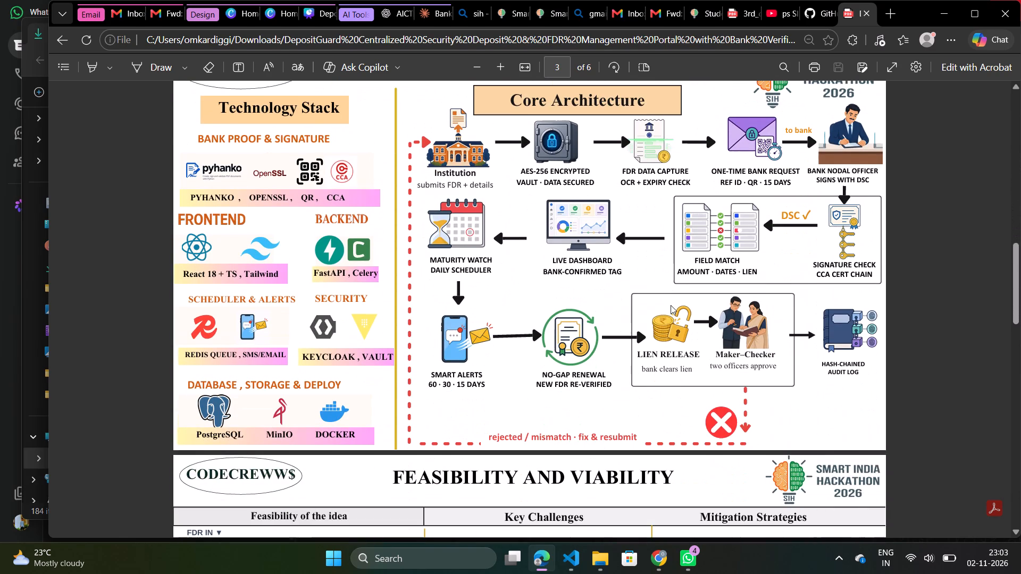
scroll(671, 305, up, 1)
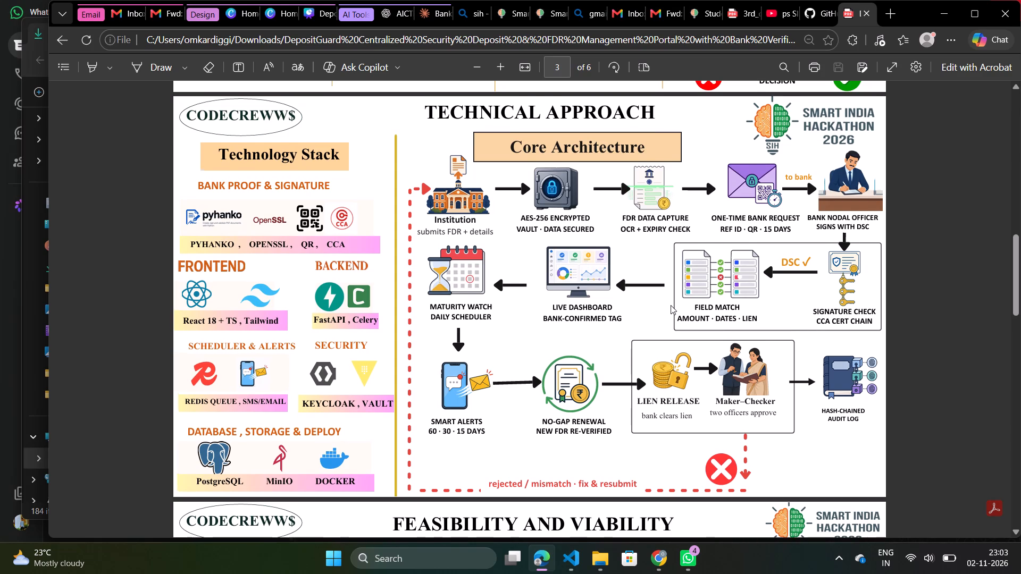
scroll(671, 305, down, 4)
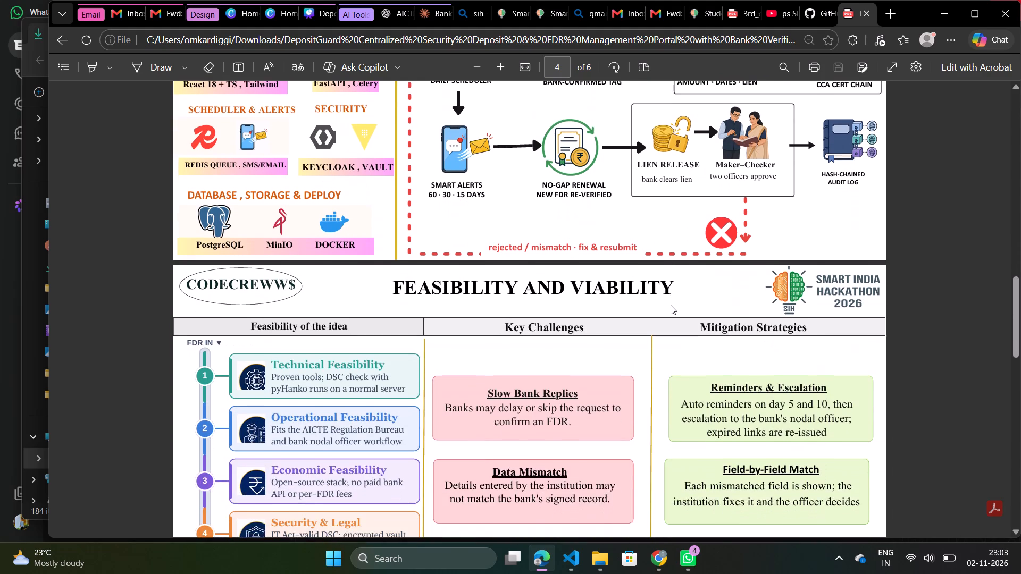
scroll(671, 305, down, 6)
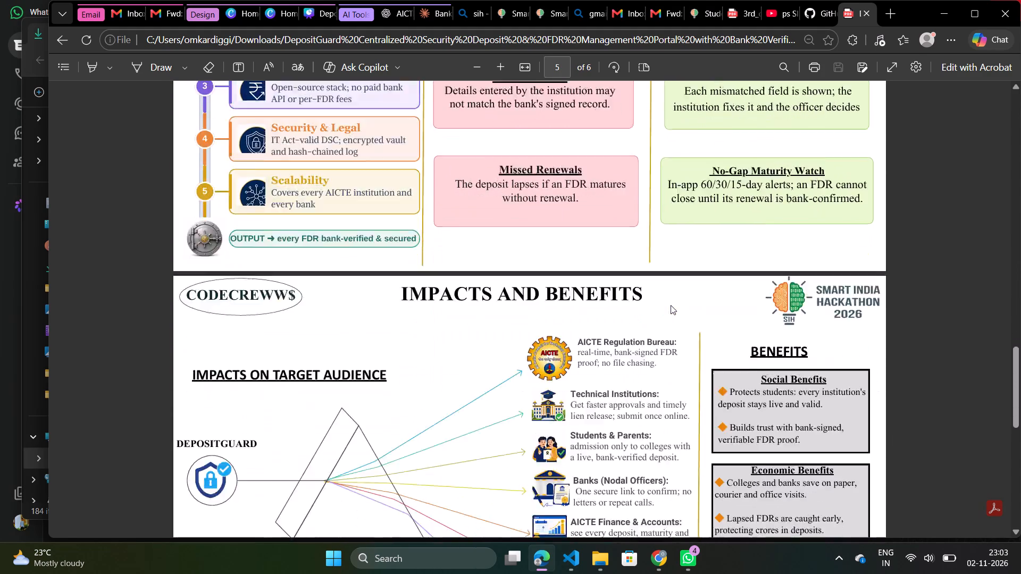
scroll(671, 305, down, 2)
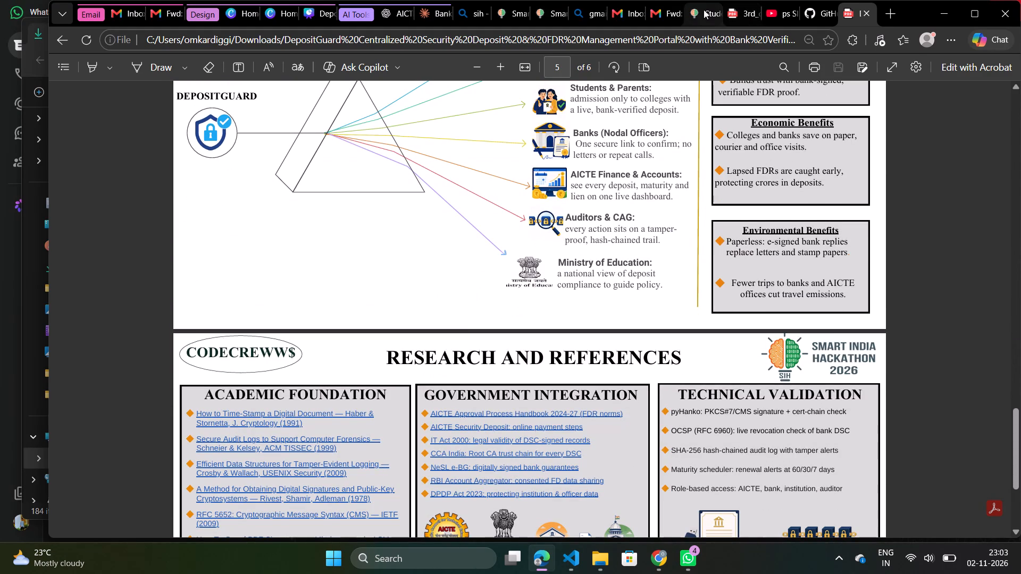
Close the browser tabs with the 3rd_cse_2025 batch PDF, the YouTube demo video and GitHub, returning to the DepositGuard PDF.
click(704, 10)
click(742, 8)
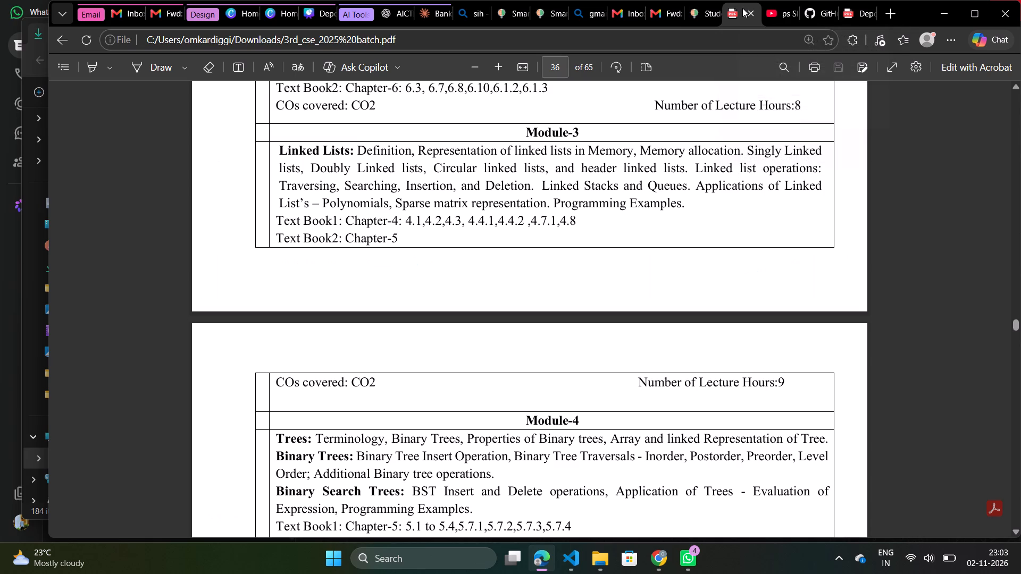
click(750, 13)
click(750, 13)
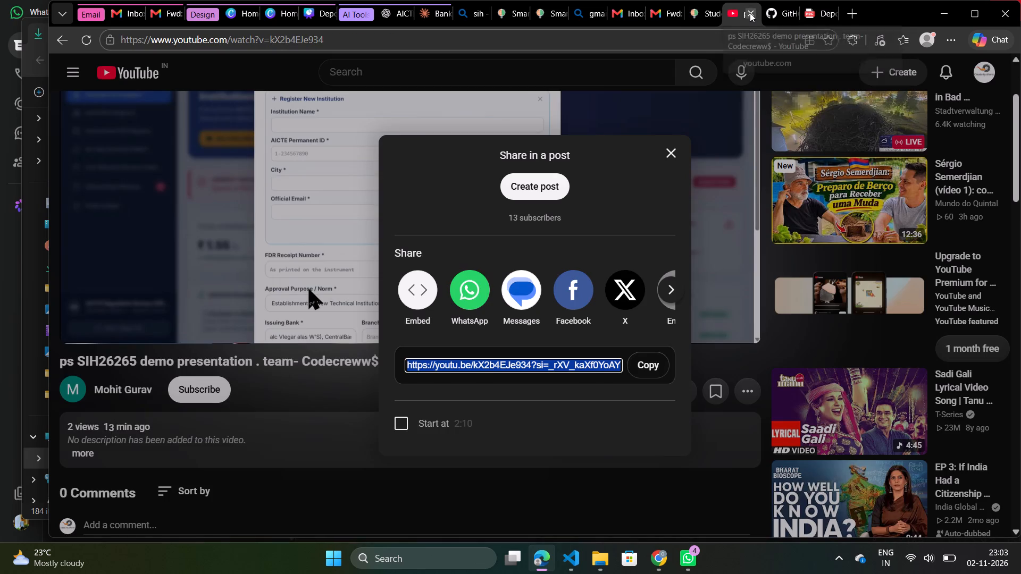
click(750, 13)
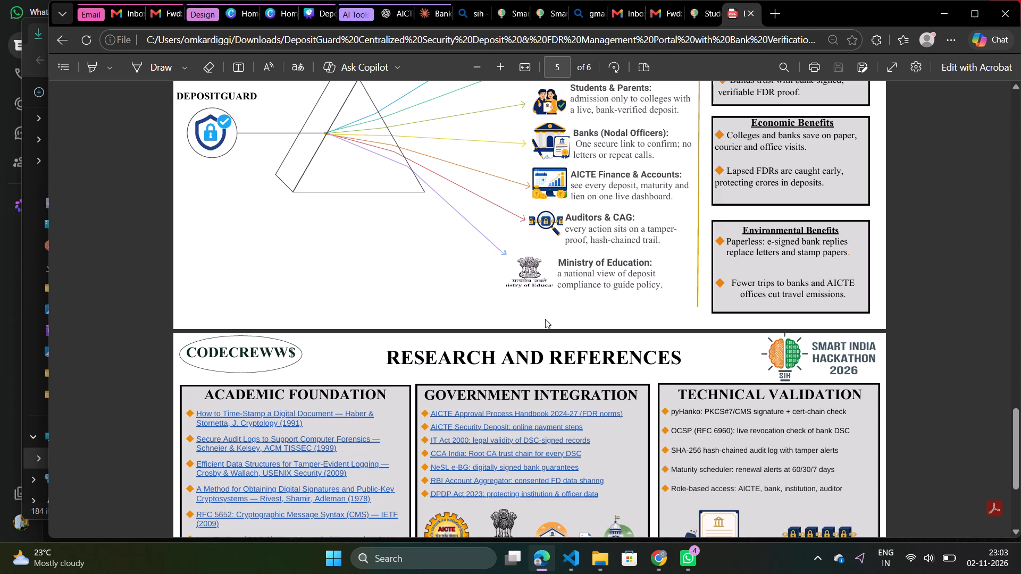
Recheck the Impacts and Benefits page, and examine the Research and References page of the PDF.
scroll(545, 319, up, 2)
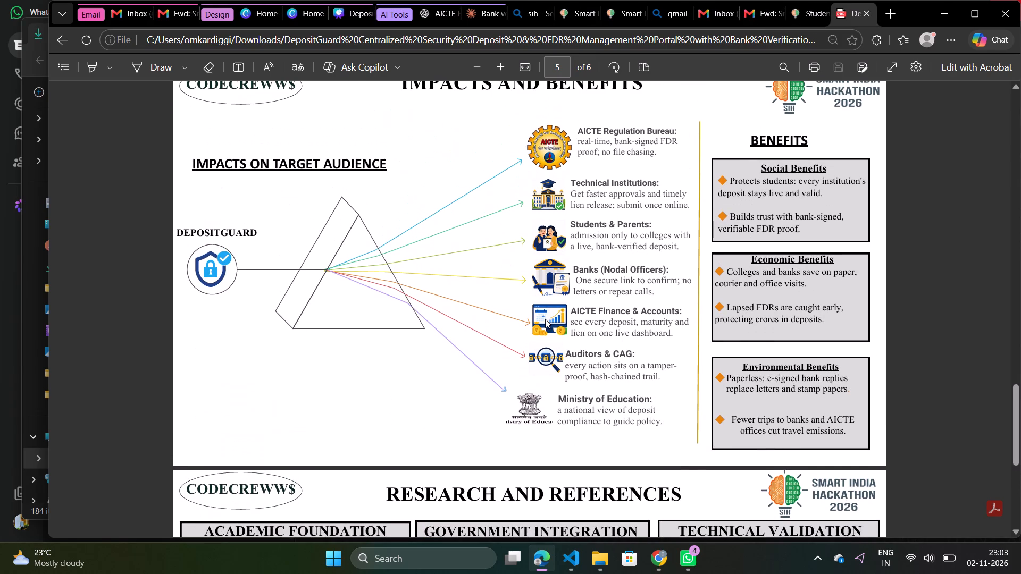
scroll(545, 319, up, 1)
scroll(545, 319, down, 1)
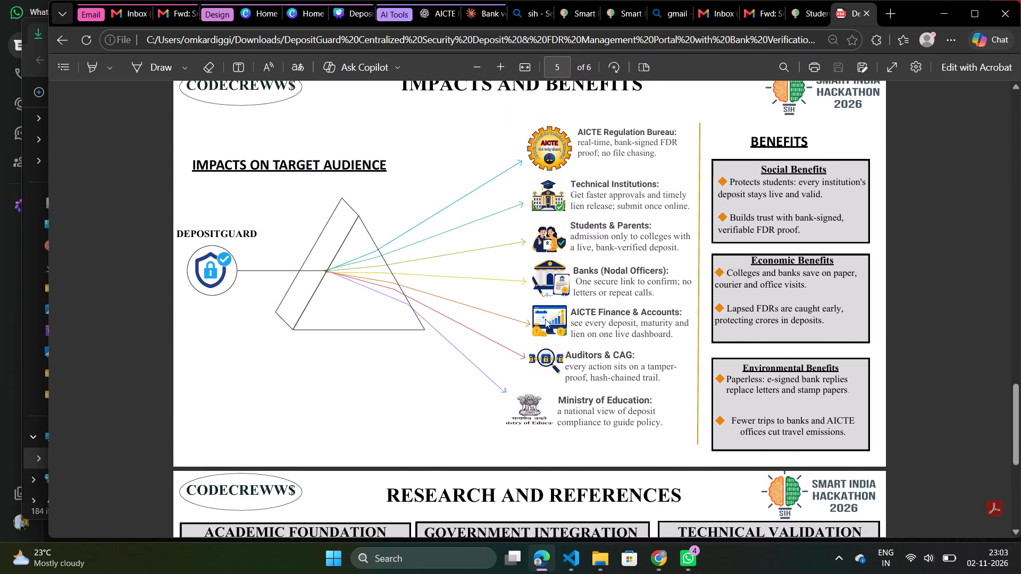
scroll(545, 319, down, 1)
scroll(545, 319, right, 1)
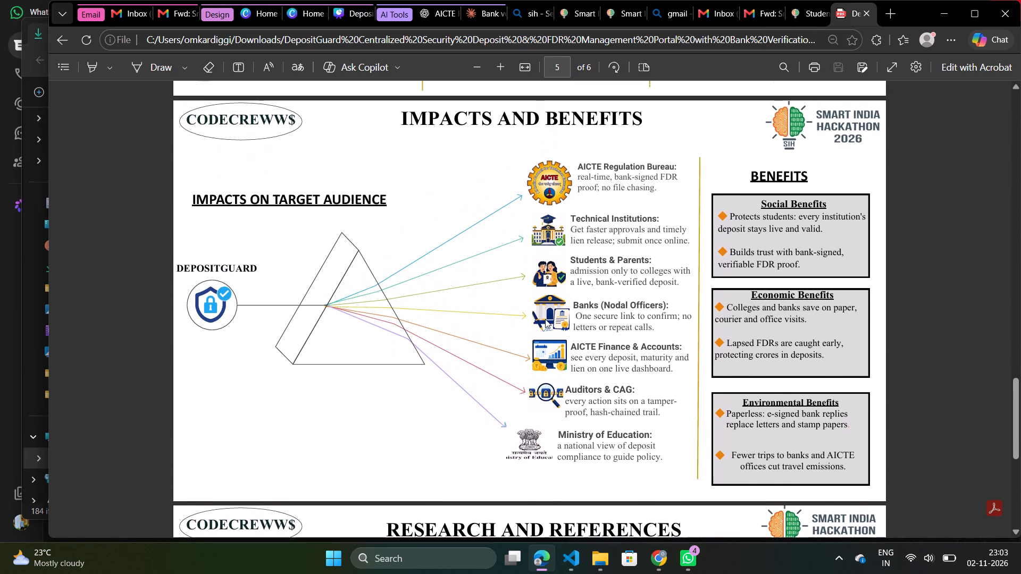
scroll(545, 319, down, 7)
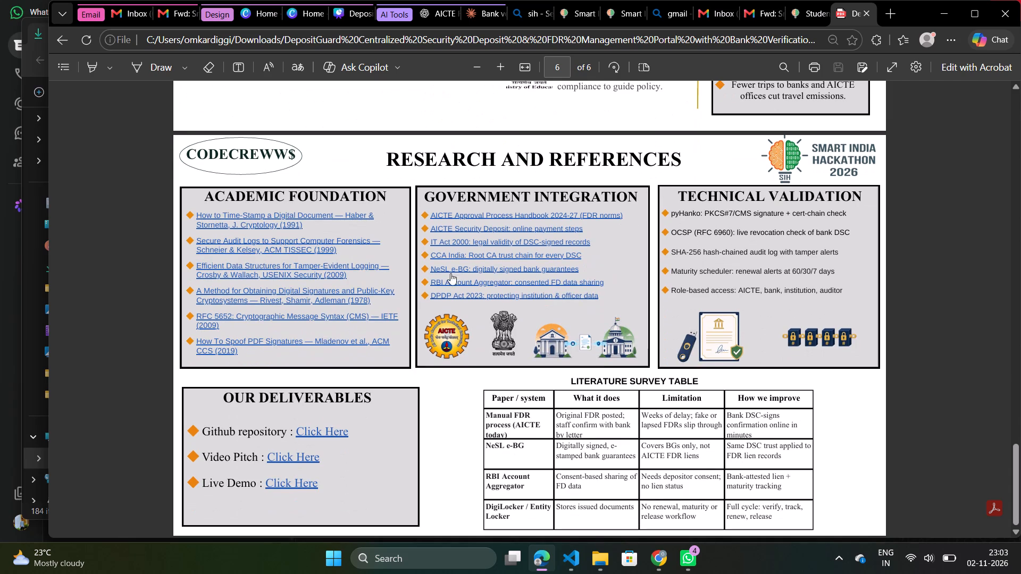
Test the Academic Foundation links for the time-stamping and secure audit logs papers, accepting Springer's cookies and returning to the PDF after each.
click(334, 212)
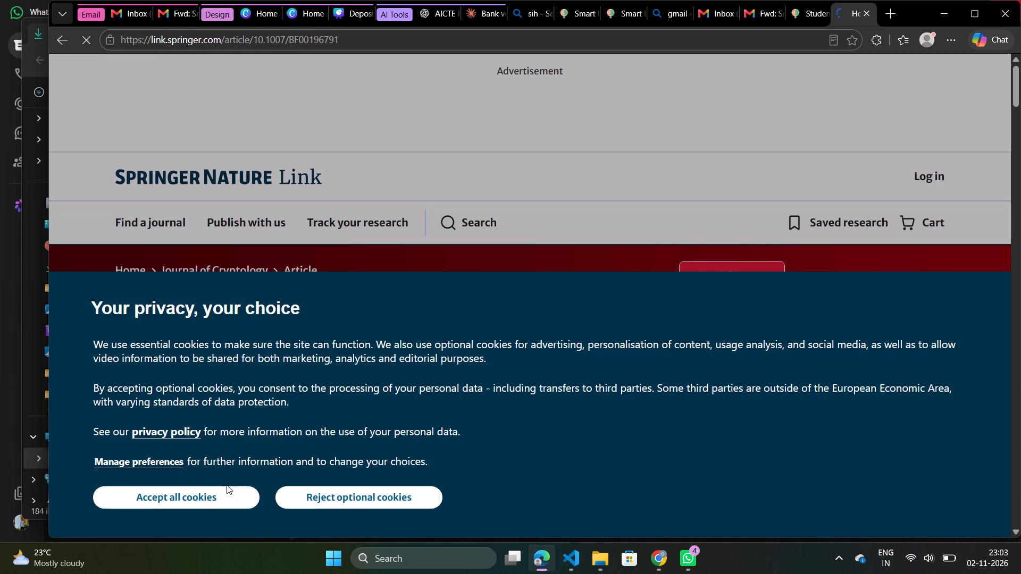
click(223, 506)
scroll(381, 377, down, 4)
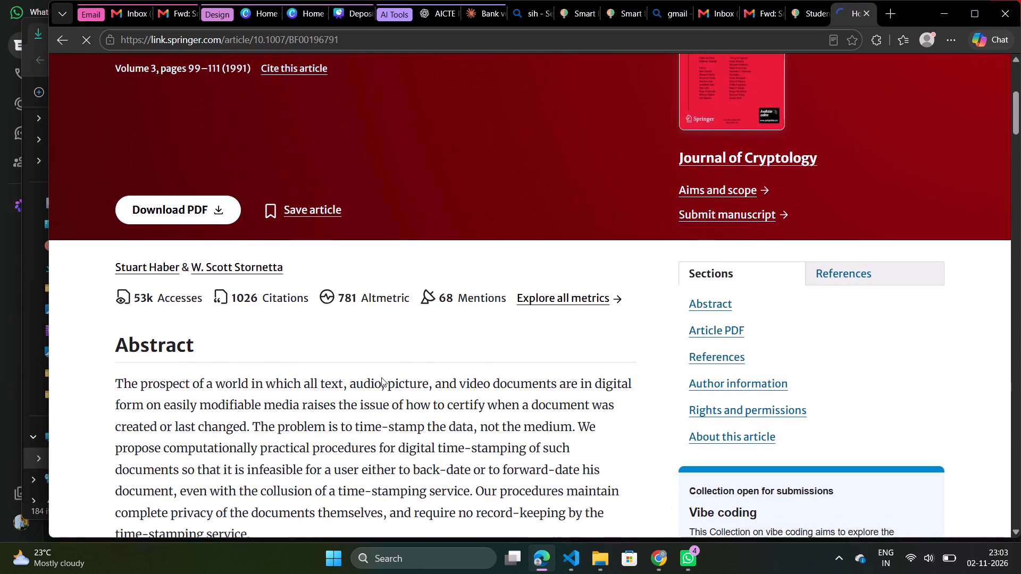
click(66, 45)
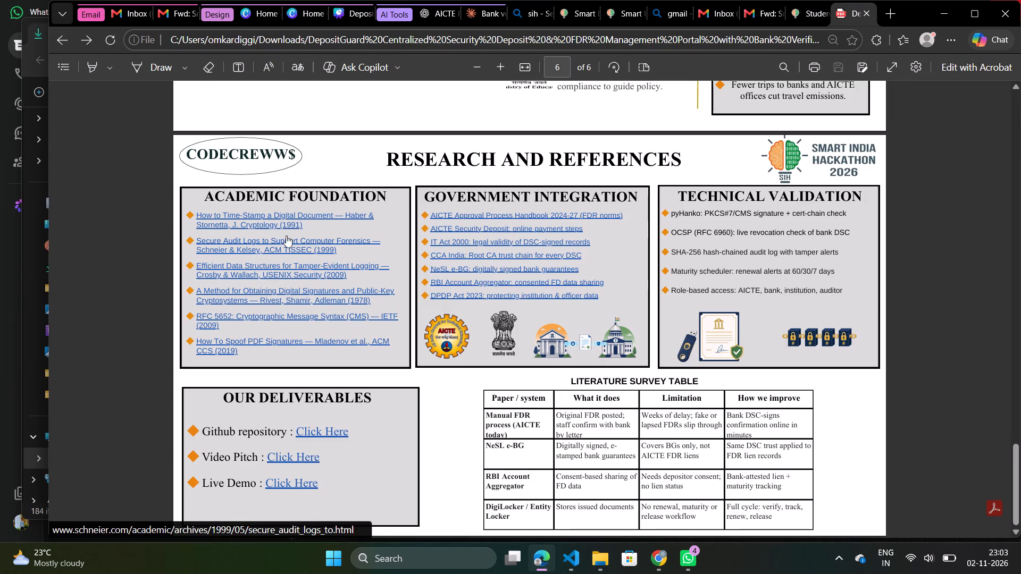
click(296, 247)
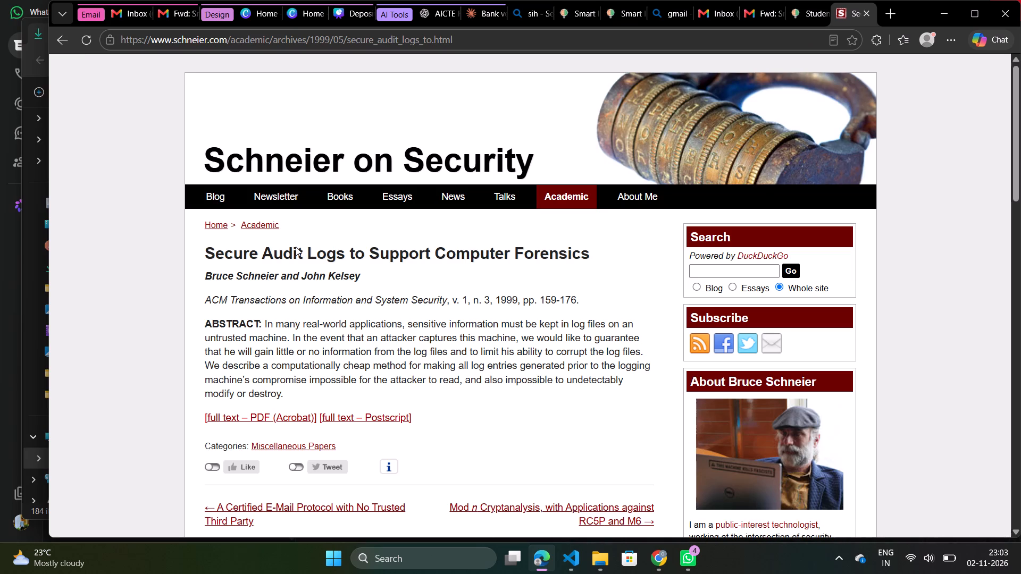
click(63, 44)
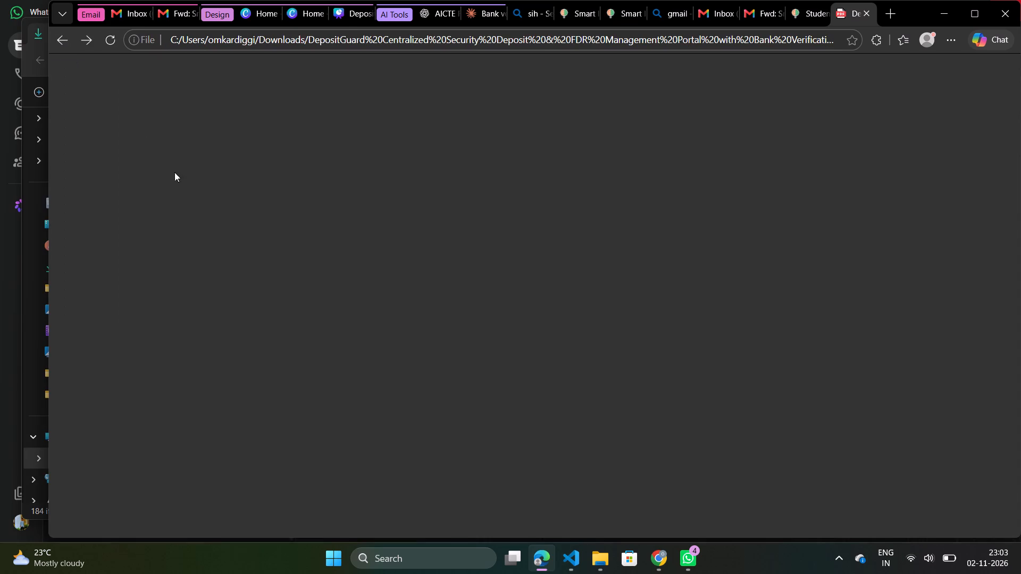
Test the Academic Foundation links for the "Tamper-Evident Logging" paper and the 1978 digital signatures and public-key cryptosystems paper.
scroll(309, 315, down, 1)
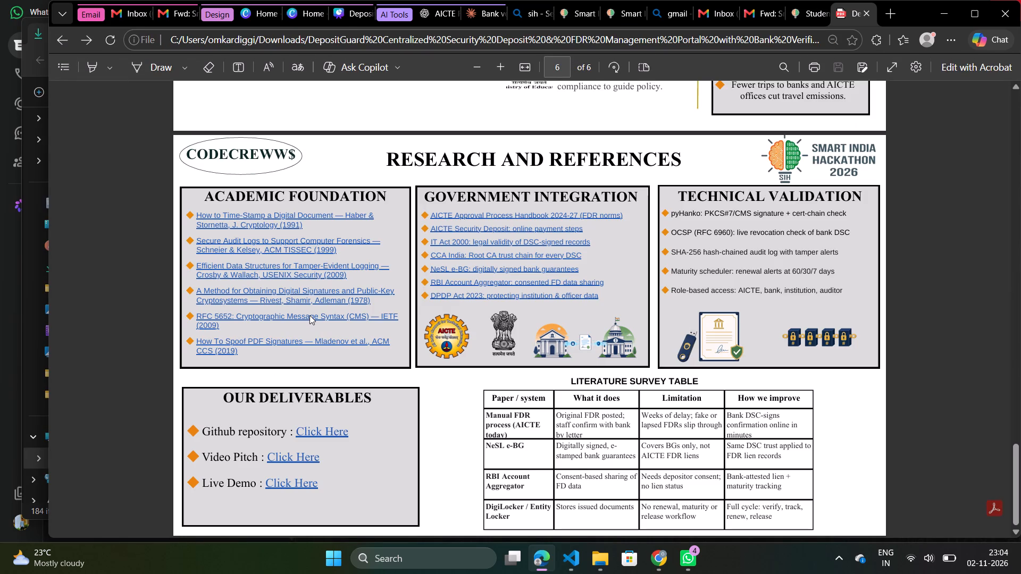
click(277, 269)
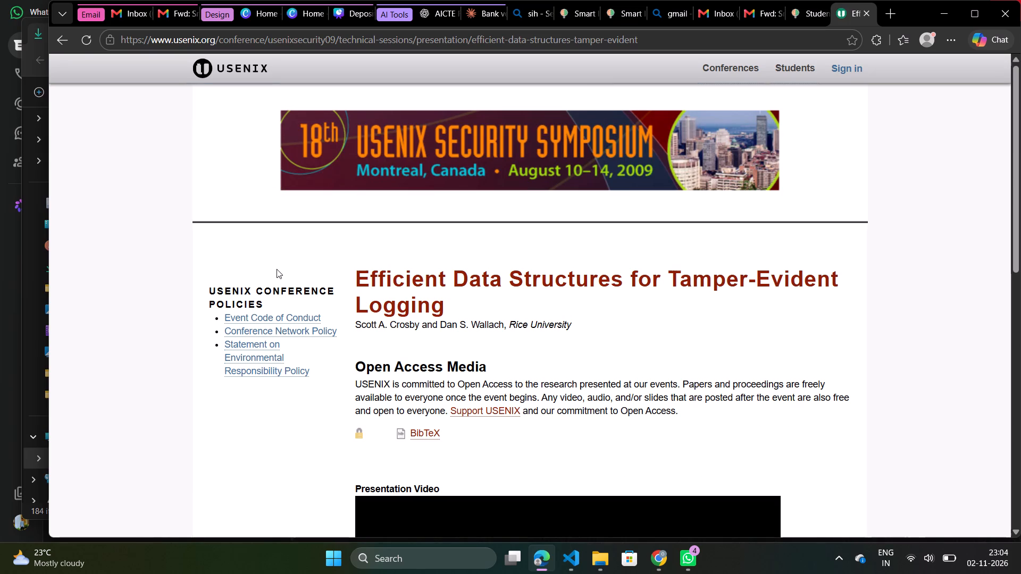
click(60, 38)
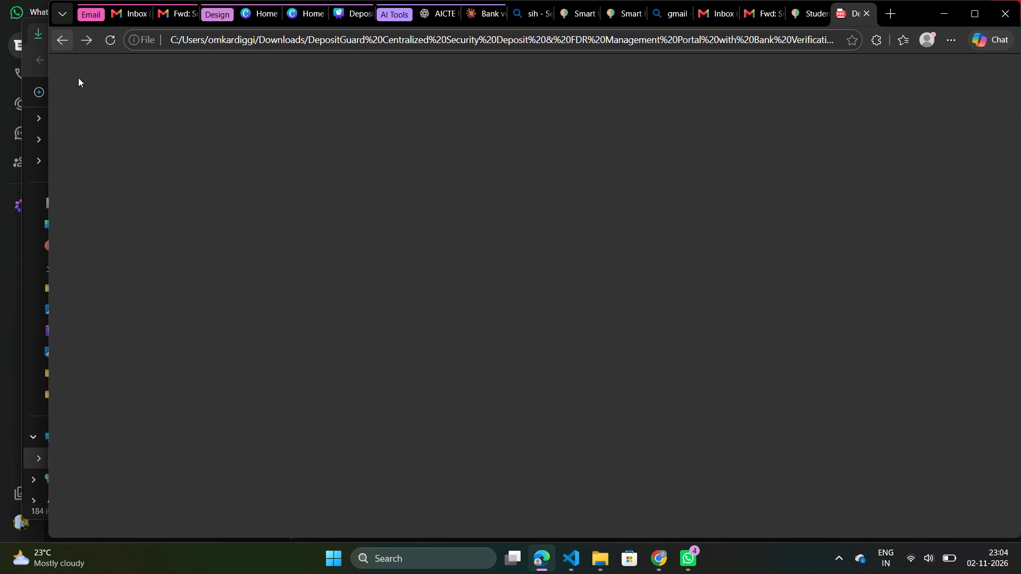
scroll(277, 344, down, 6)
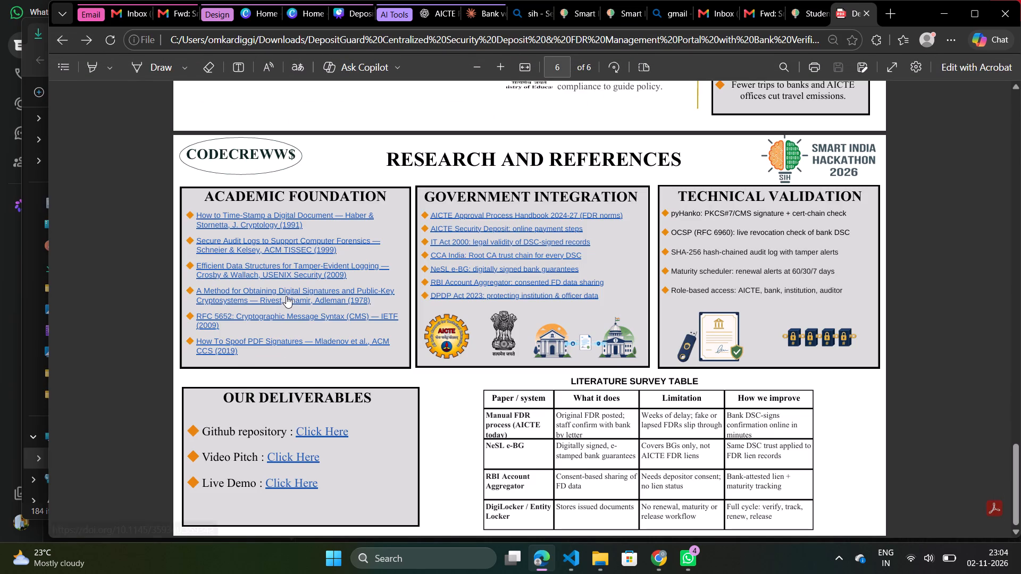
click(286, 296)
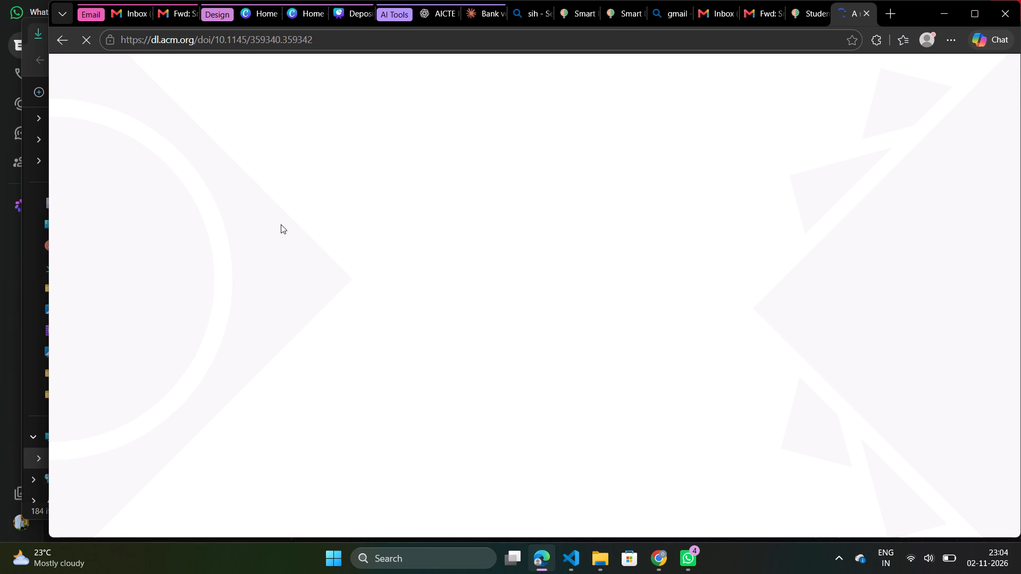
scroll(193, 134, down, 3)
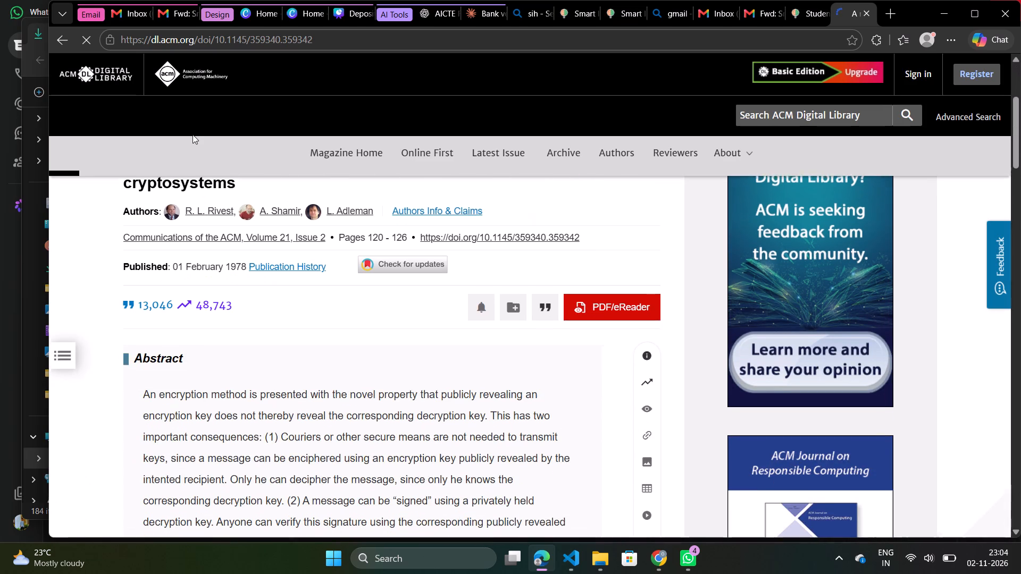
Return to the DepositGuard PDF and test the Academic Foundation link for RFC 5652: Cryptographic Message Syntax (CMS), skimming the document before going back.
click(62, 36)
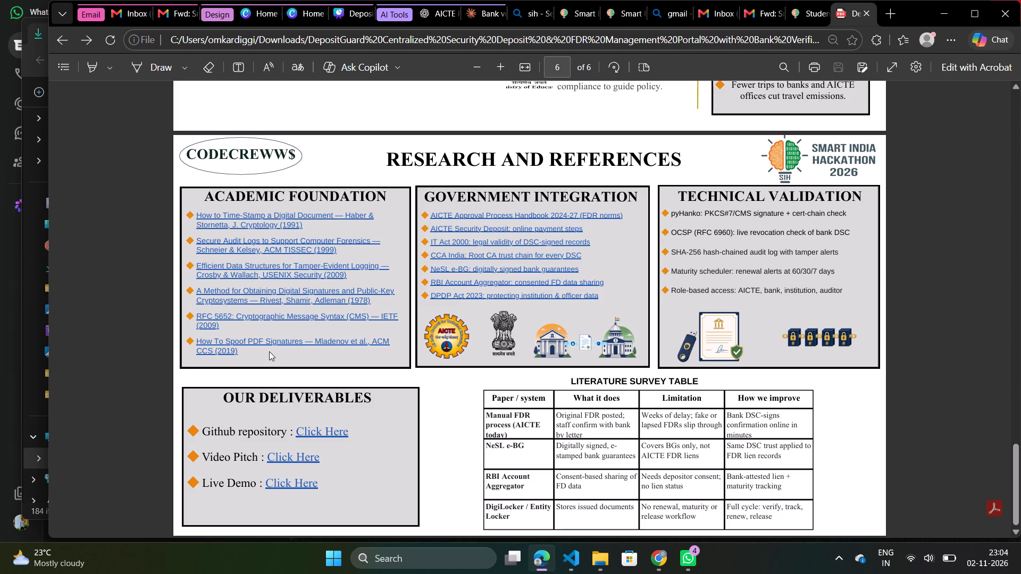
click(303, 315)
scroll(303, 315, down, 5)
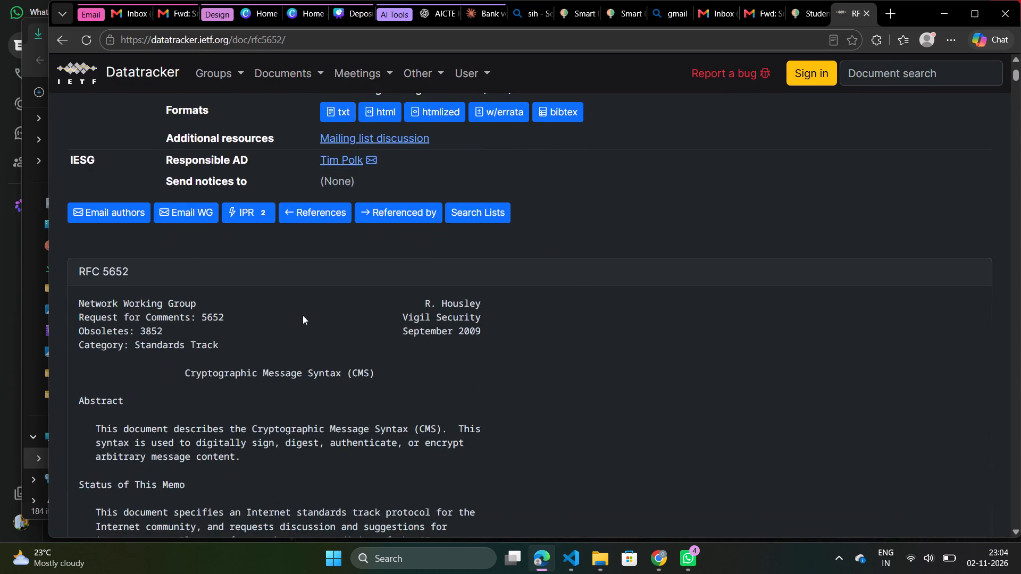
scroll(303, 315, down, 9)
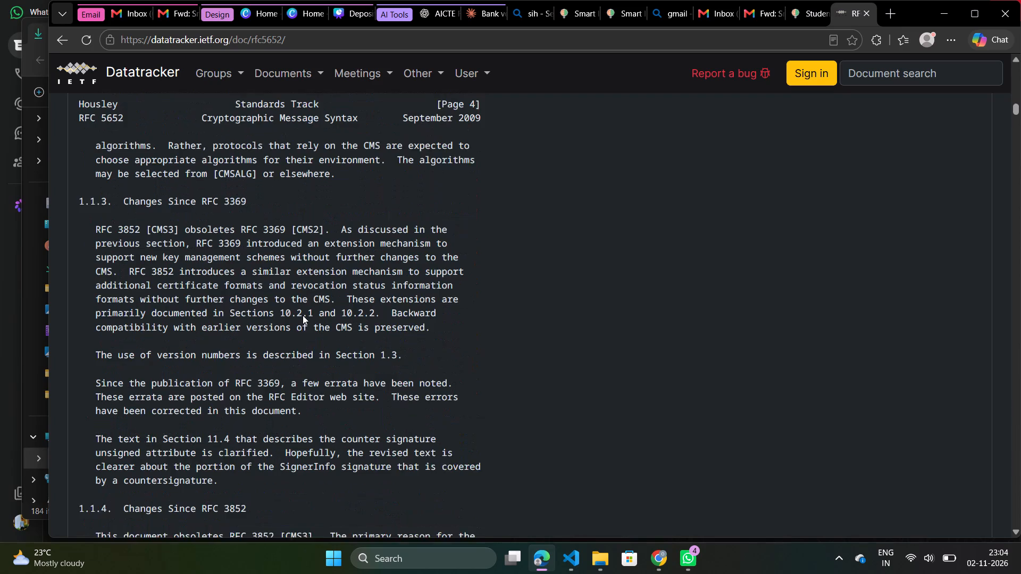
scroll(303, 315, down, 1)
click(59, 40)
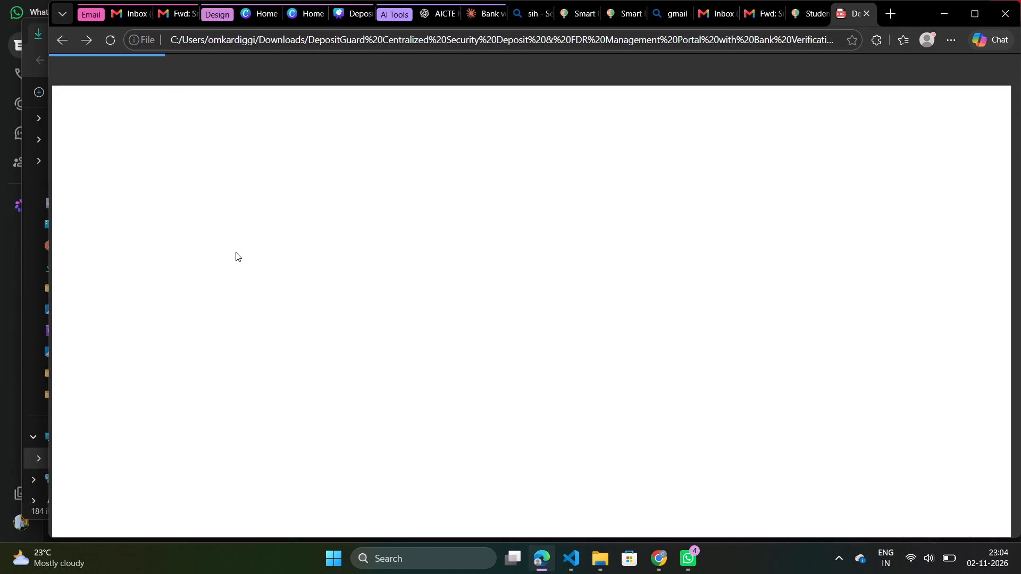
Test the Government Integration links for the AICTE Approval Process Handbook 2024-27 and RBI Account Aggregator, returning to the PDF after each.
scroll(236, 252, down, 5)
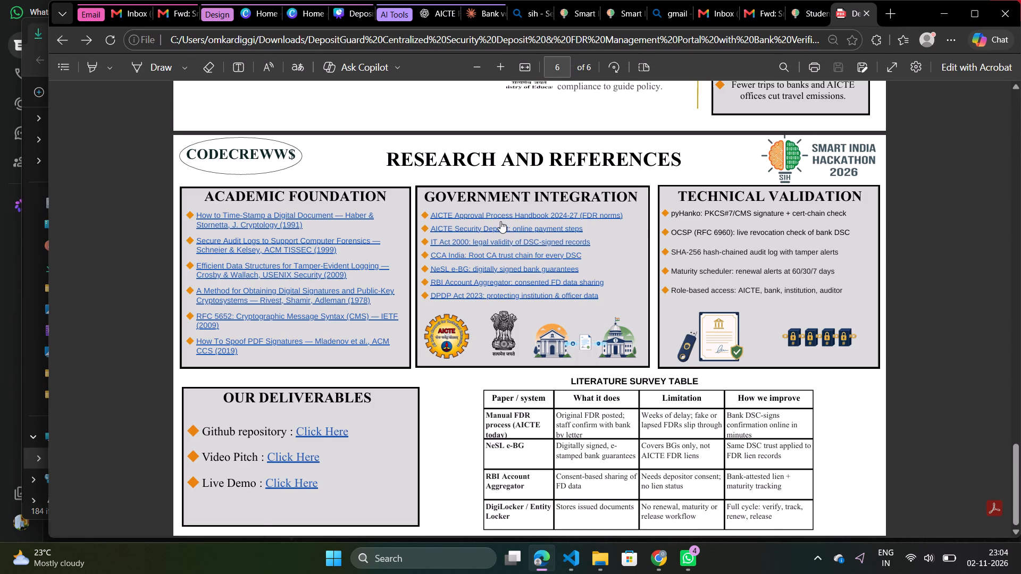
click(520, 216)
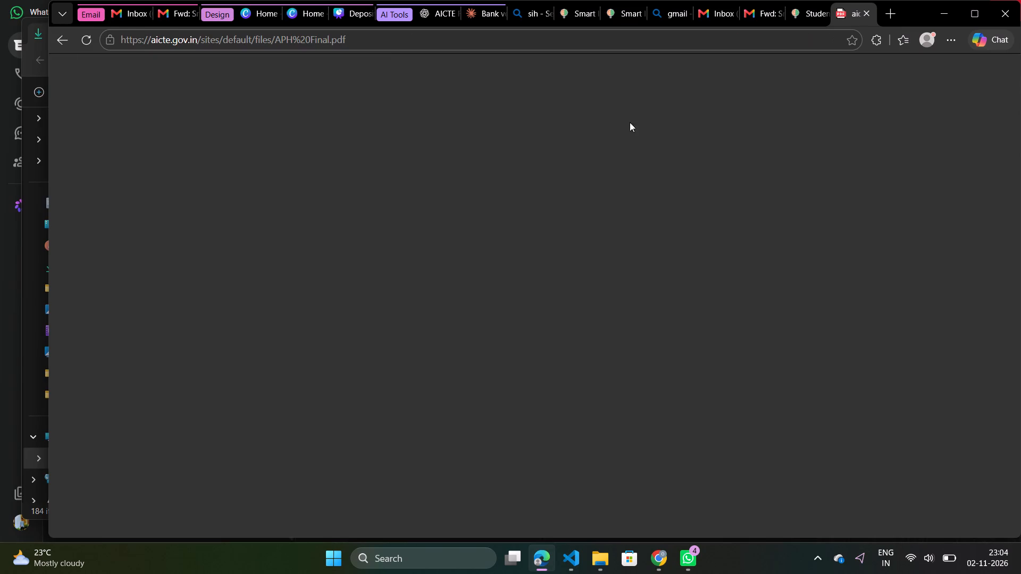
click(56, 42)
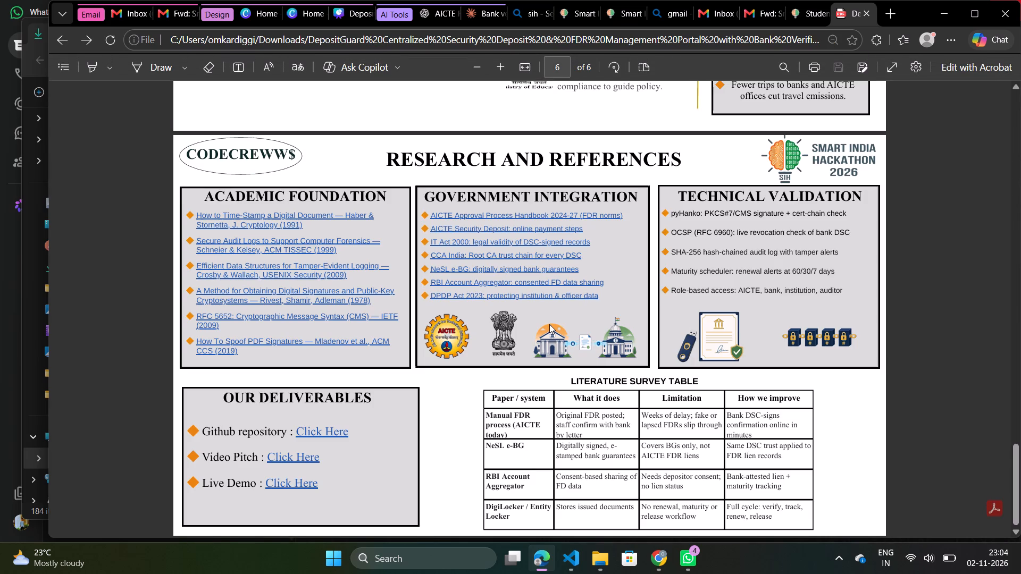
scroll(549, 324, down, 1)
click(521, 284)
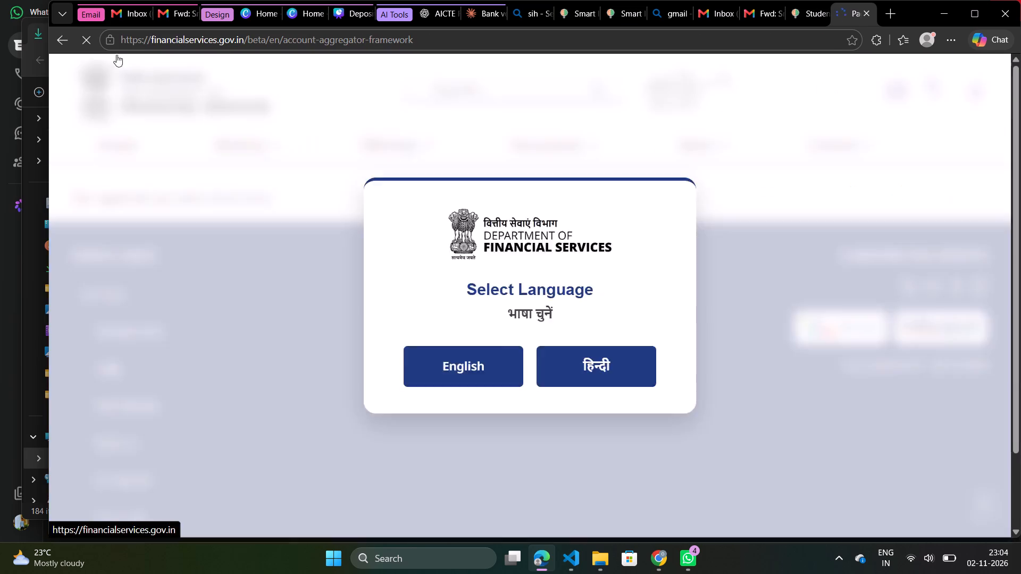
click(66, 39)
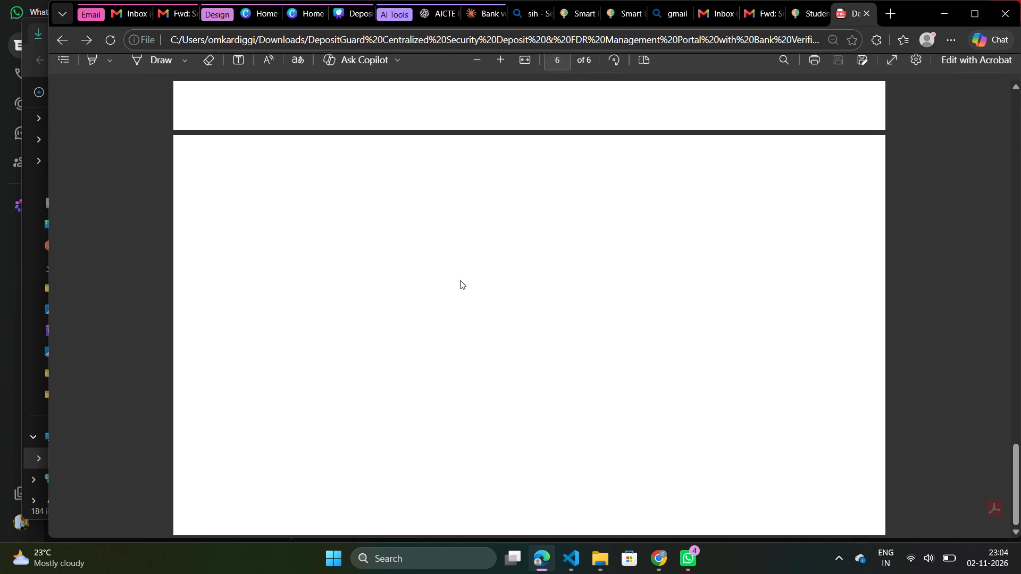
scroll(460, 280, down, 3)
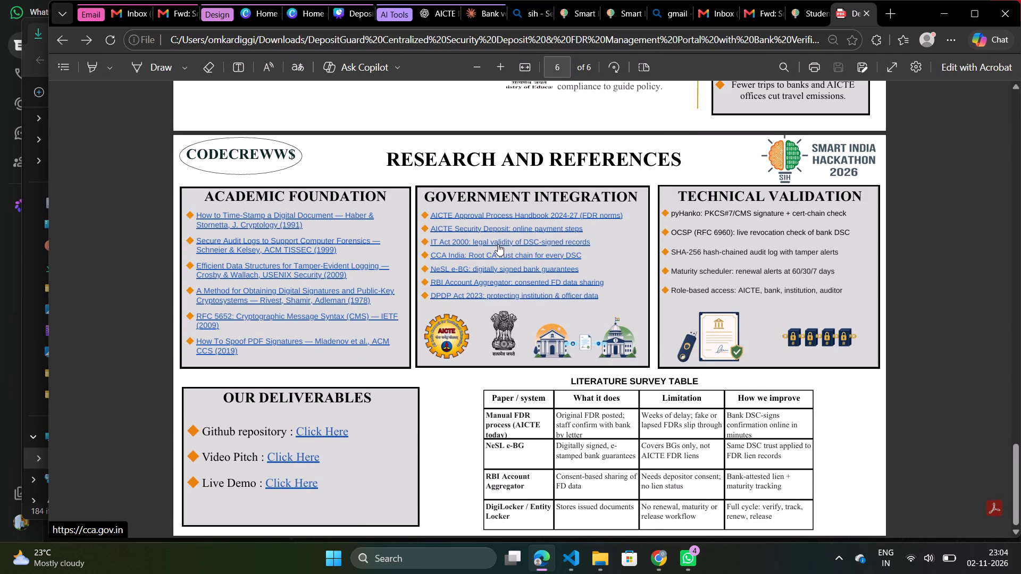
Test the Github repository link under Our Deliverables and close its browser tab.
click(320, 431)
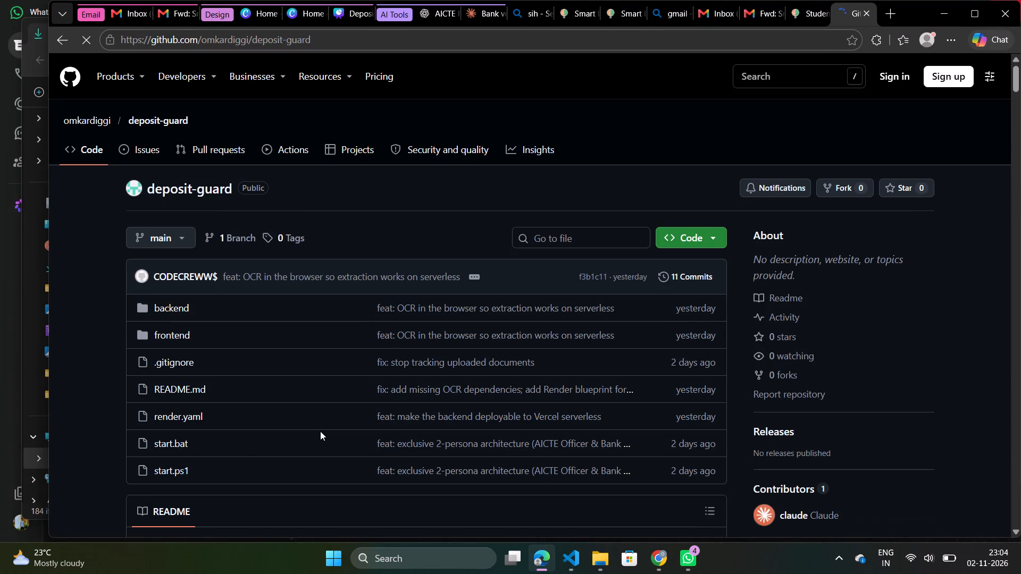
scroll(390, 343, up, 3)
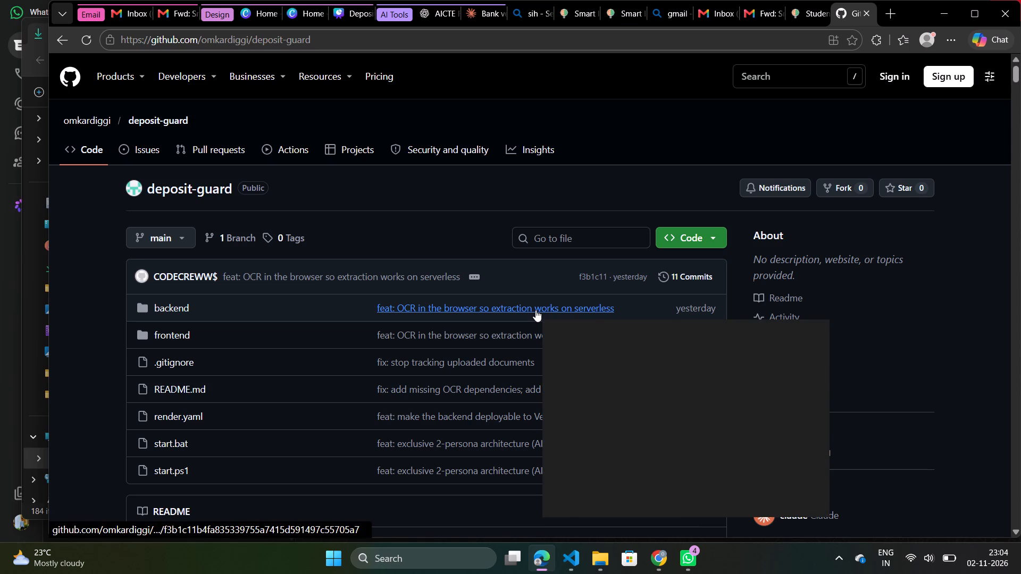
click(867, 13)
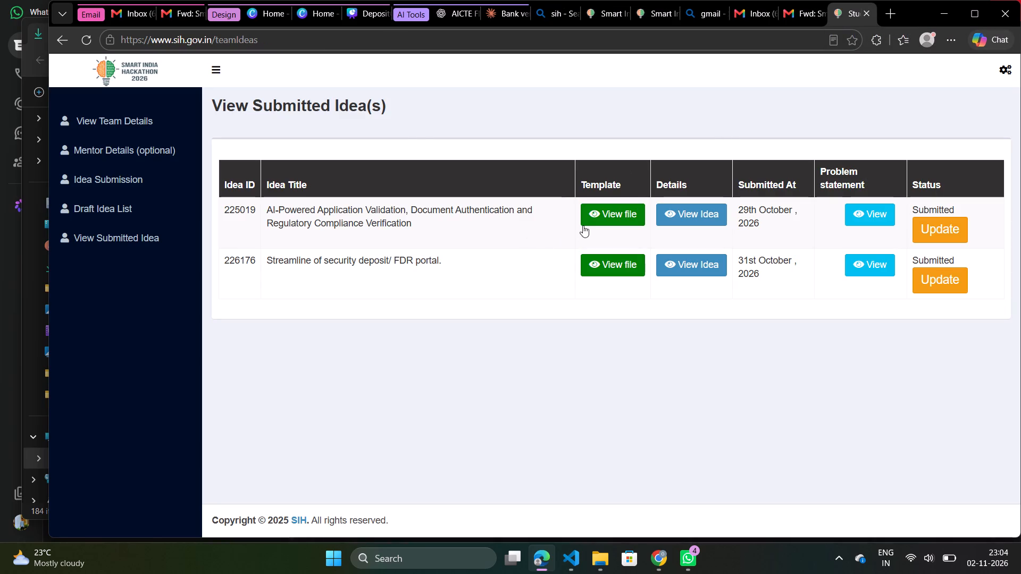
Reopen the DepositGuard PDF from the Downloads folder in File Explorer.
click(601, 558)
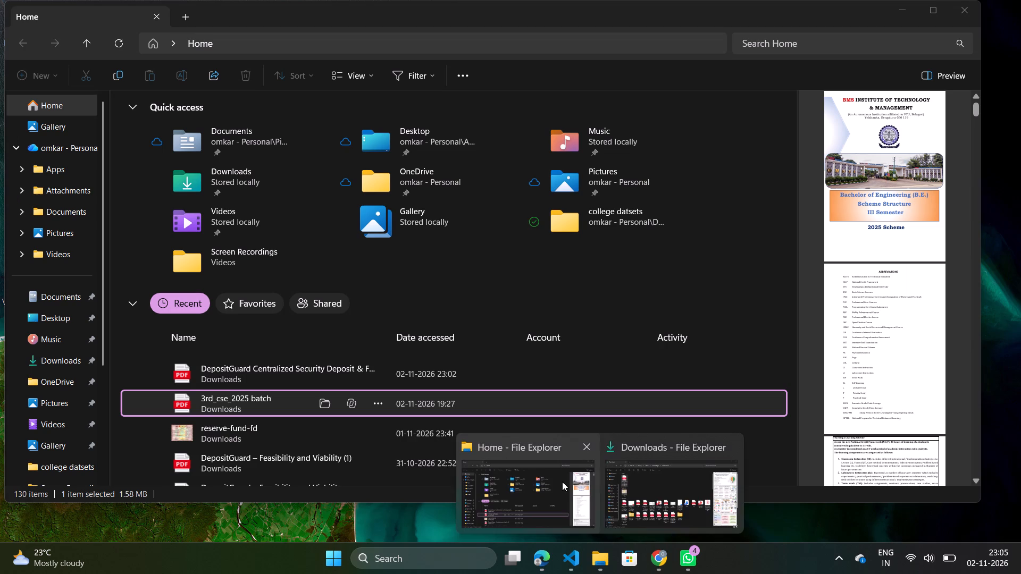
click(562, 482)
click(76, 354)
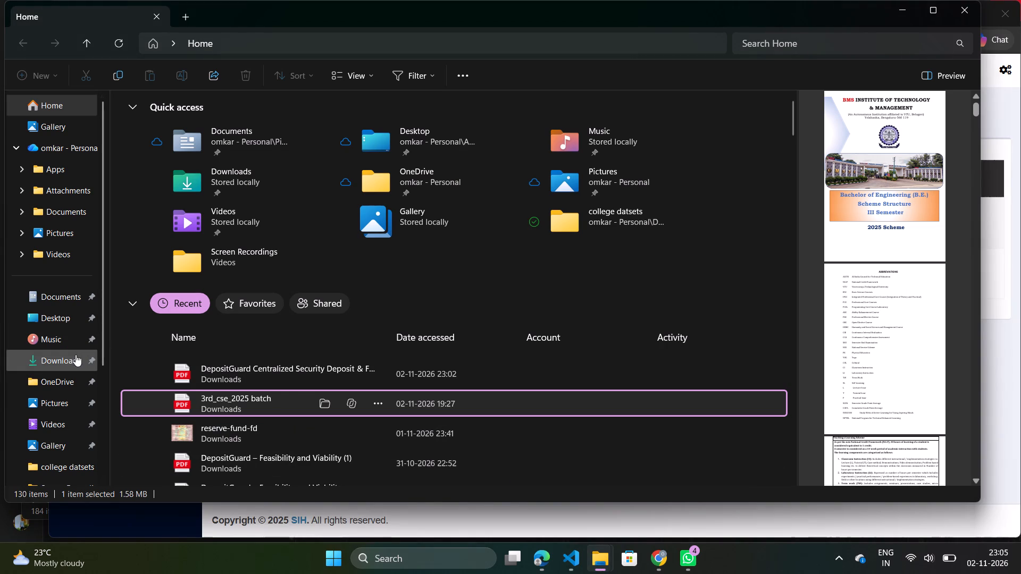
double_click(162, 150)
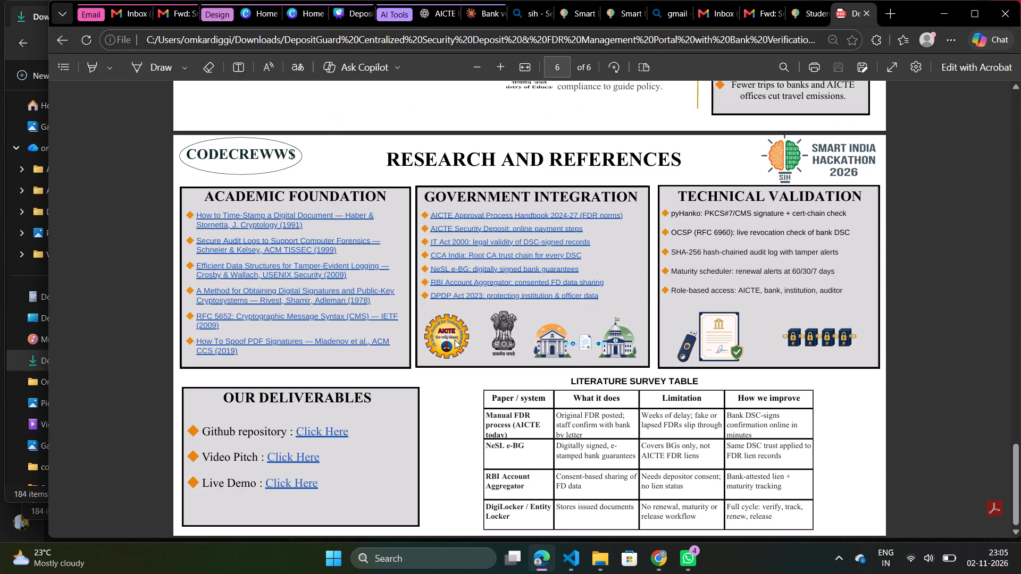
Test the Video Pitch link under Our Deliverables, pause the YouTube video and return to the PDF.
scroll(455, 340, up, 4)
scroll(455, 340, down, 6)
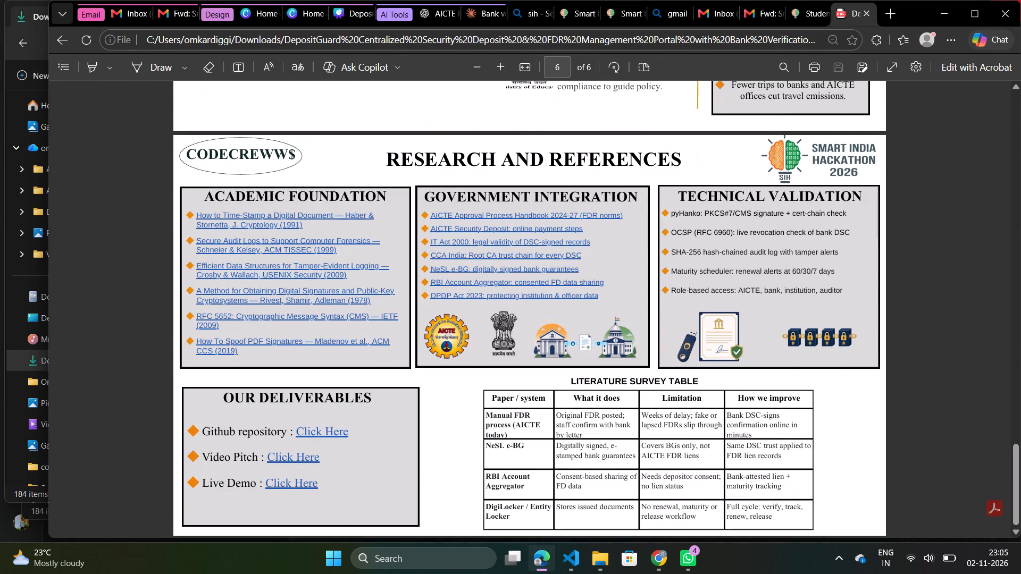
click(299, 460)
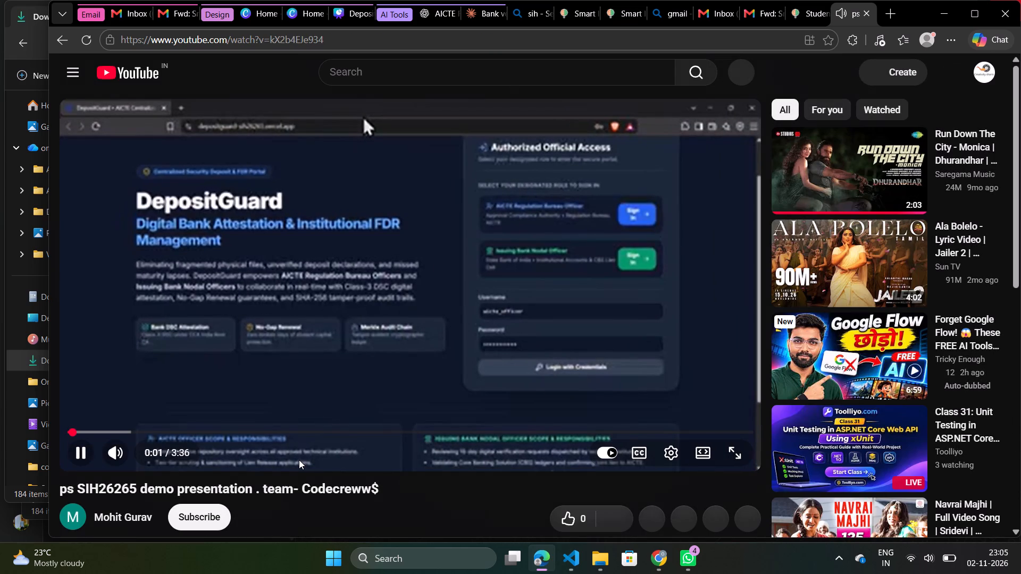
click(459, 303)
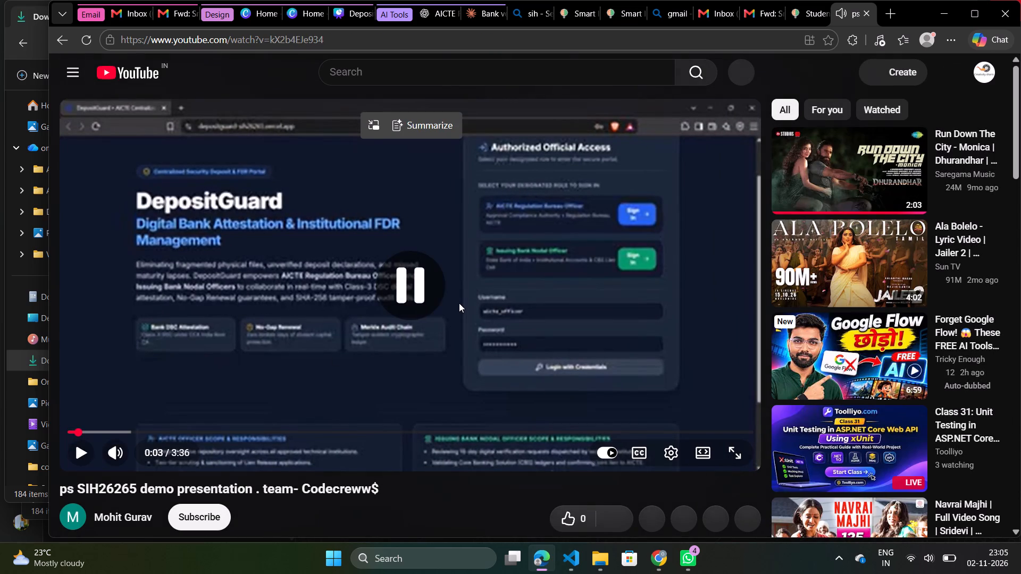
click(805, 12)
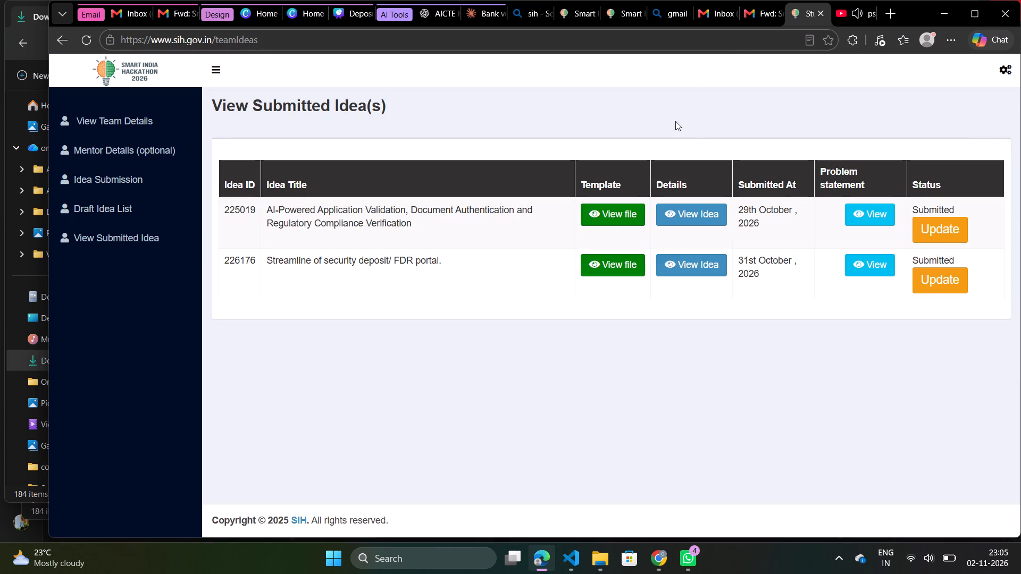
click(854, 17)
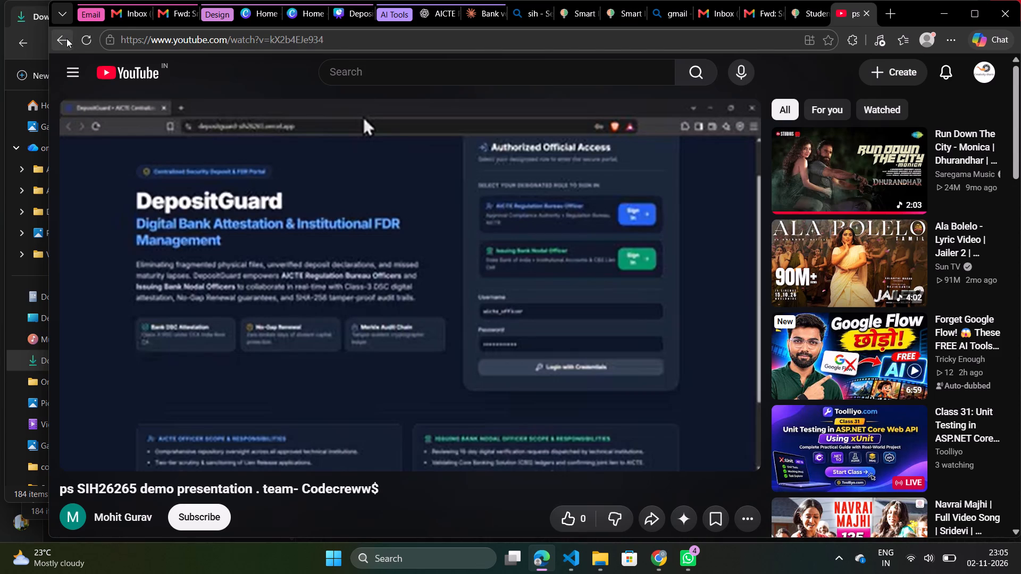
click(66, 38)
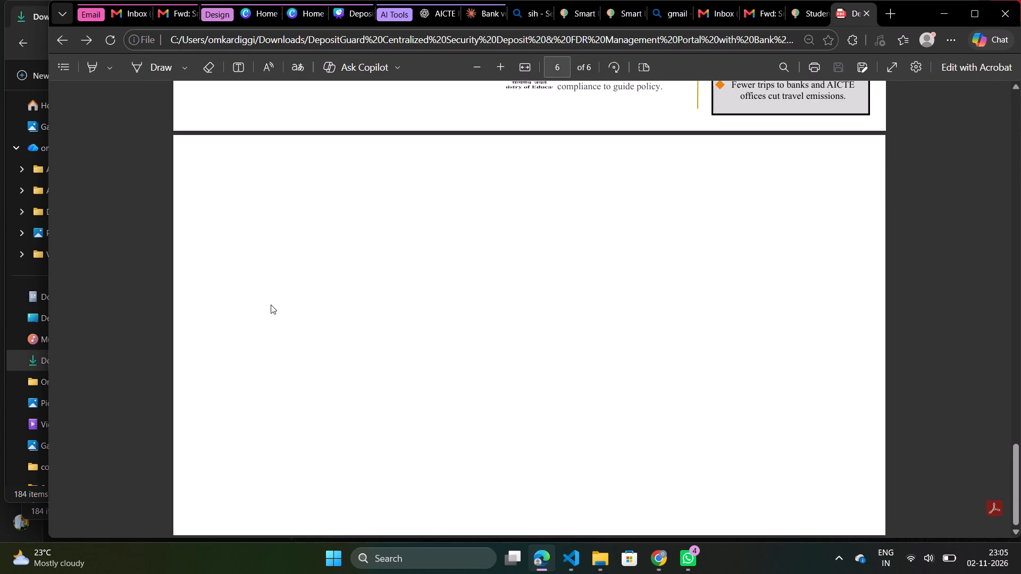
scroll(337, 386, down, 1)
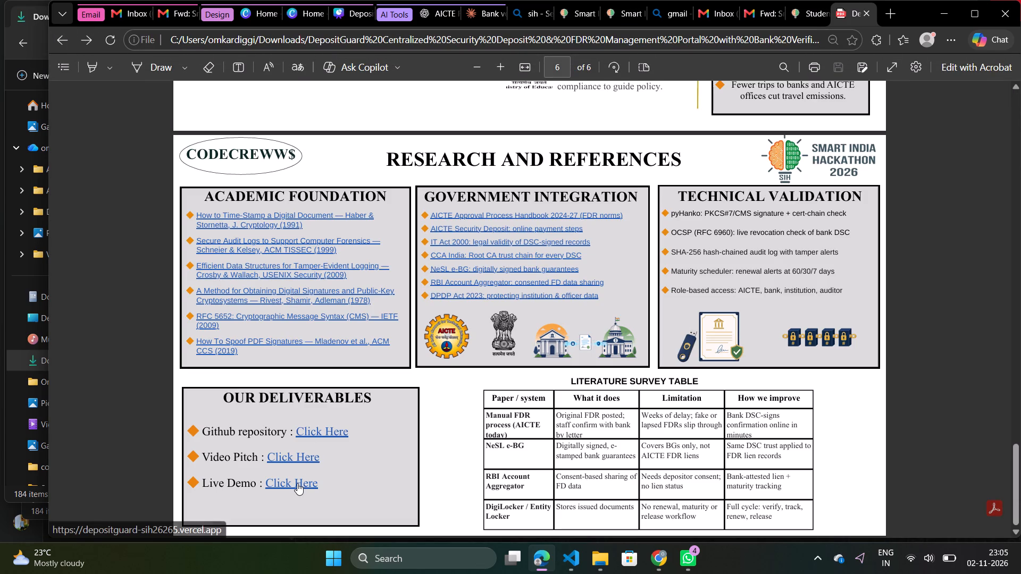
Test the Live Demo link, examining the portal's overview, Centralized FDR Registry, No-Gap Renewal Watch and Official Bank Notices, and return to the PDF.
click(297, 483)
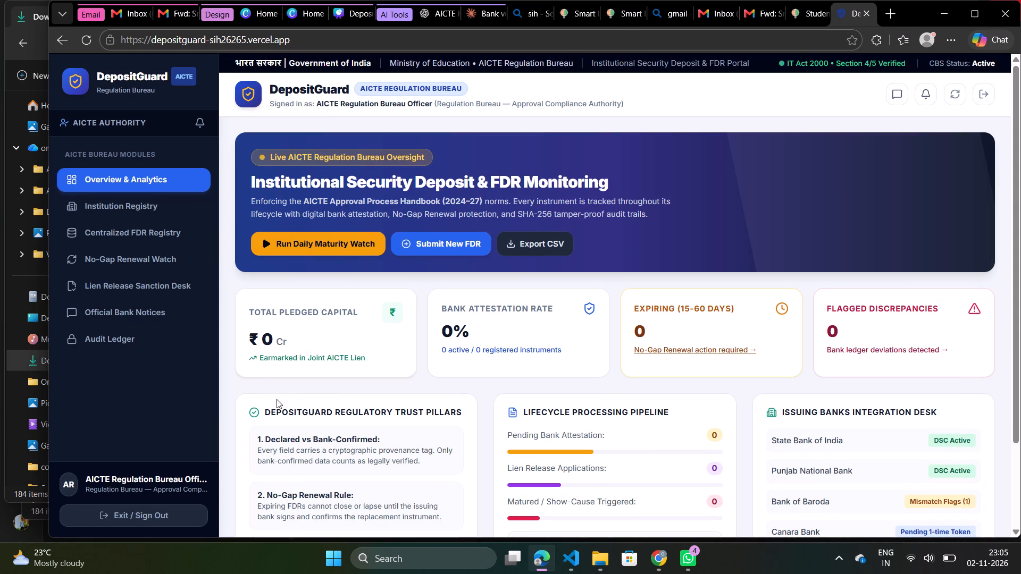
scroll(247, 383, down, 4)
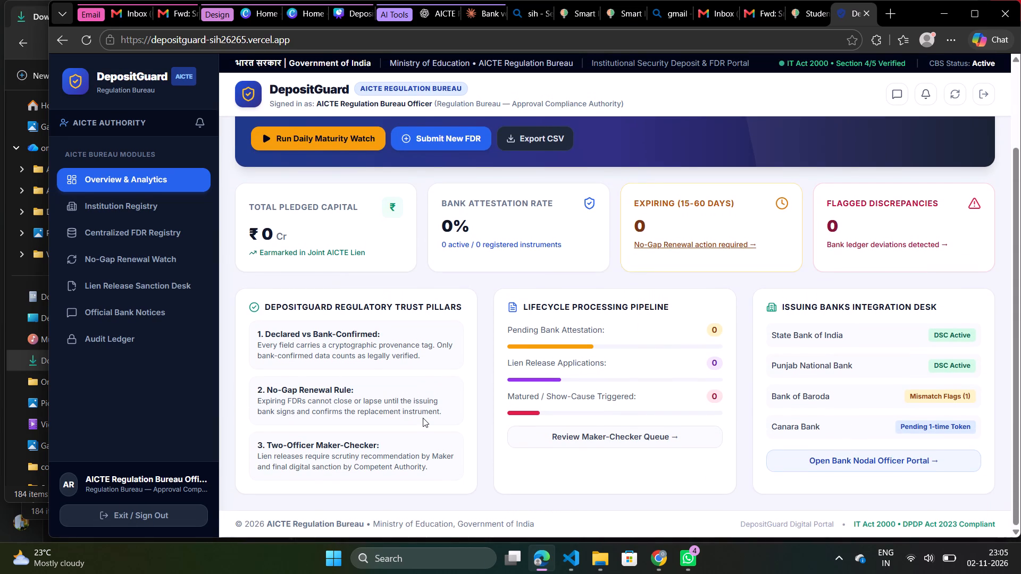
scroll(423, 418, up, 2)
scroll(423, 418, down, 1)
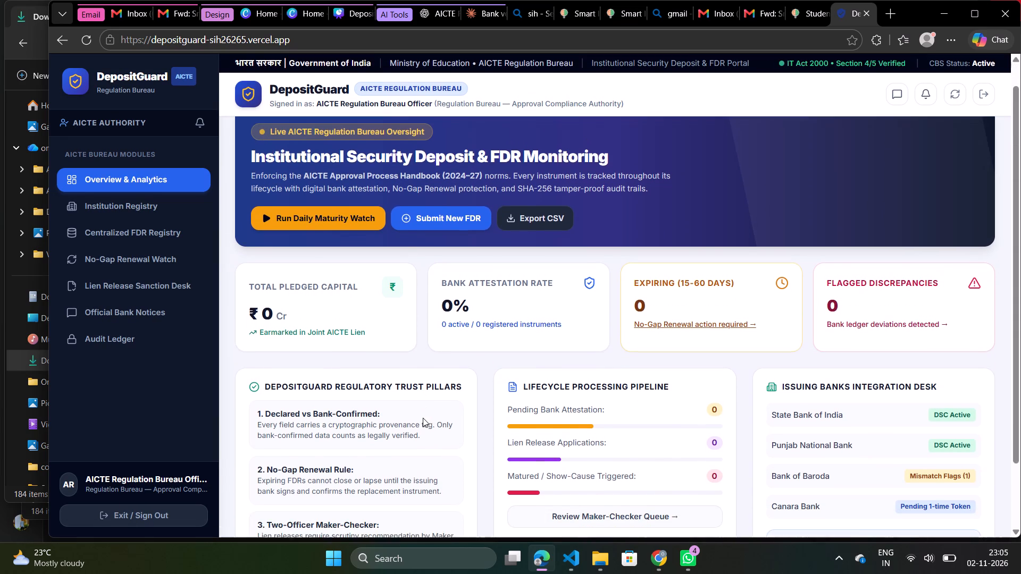
click(184, 232)
click(154, 247)
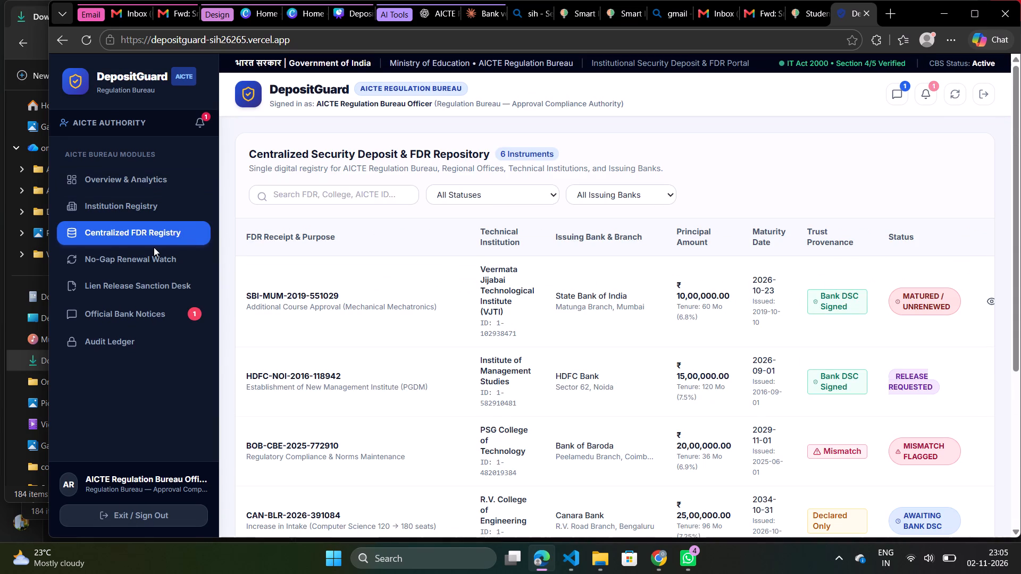
click(156, 259)
click(168, 315)
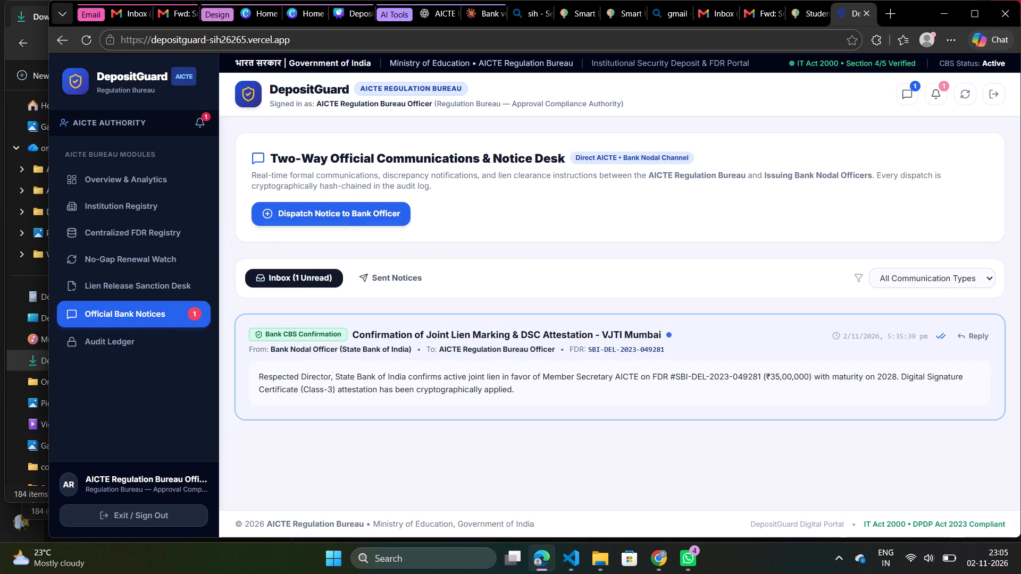
click(64, 40)
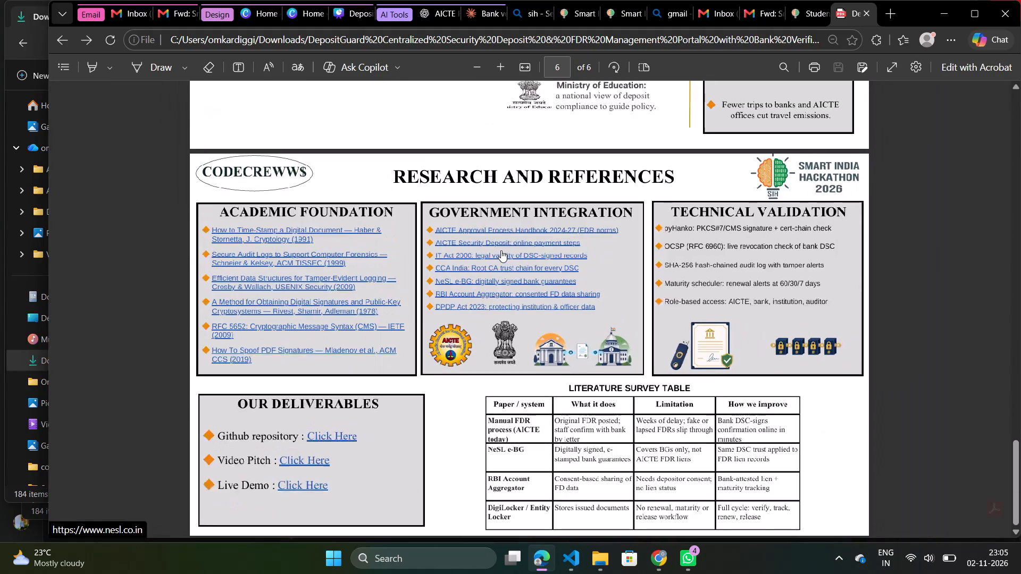
scroll(552, 387, down, 1)
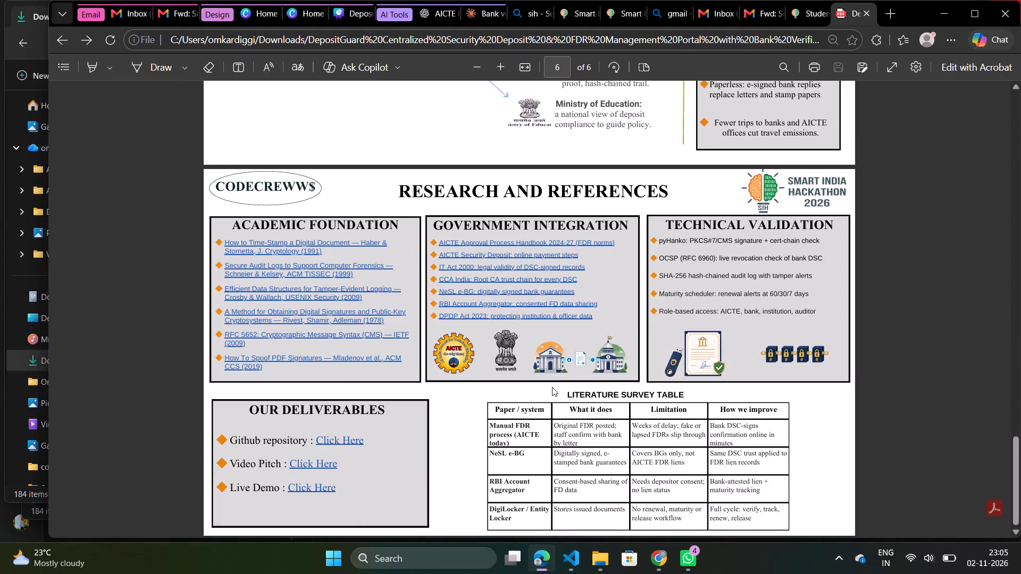
scroll(552, 387, down, 1)
Switch to the Smart India Hackathon portal's View Submitted Idea(s) page.
click(629, 9)
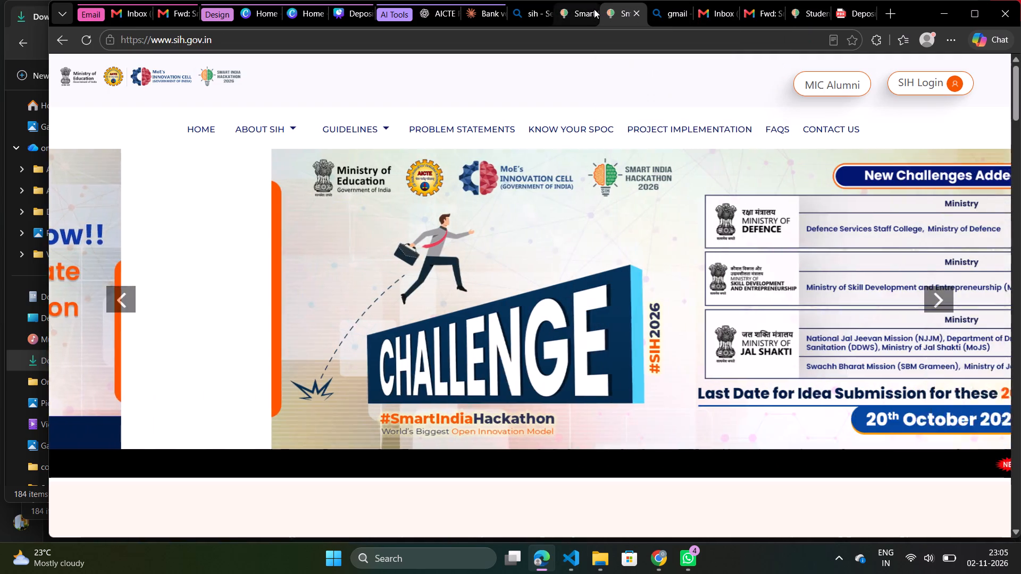
click(594, 9)
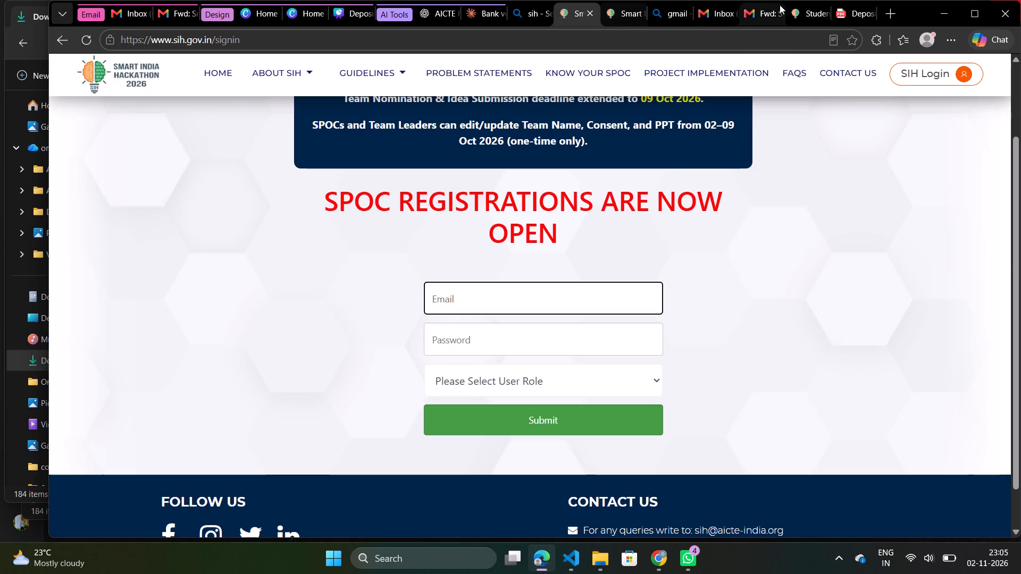
click(813, 13)
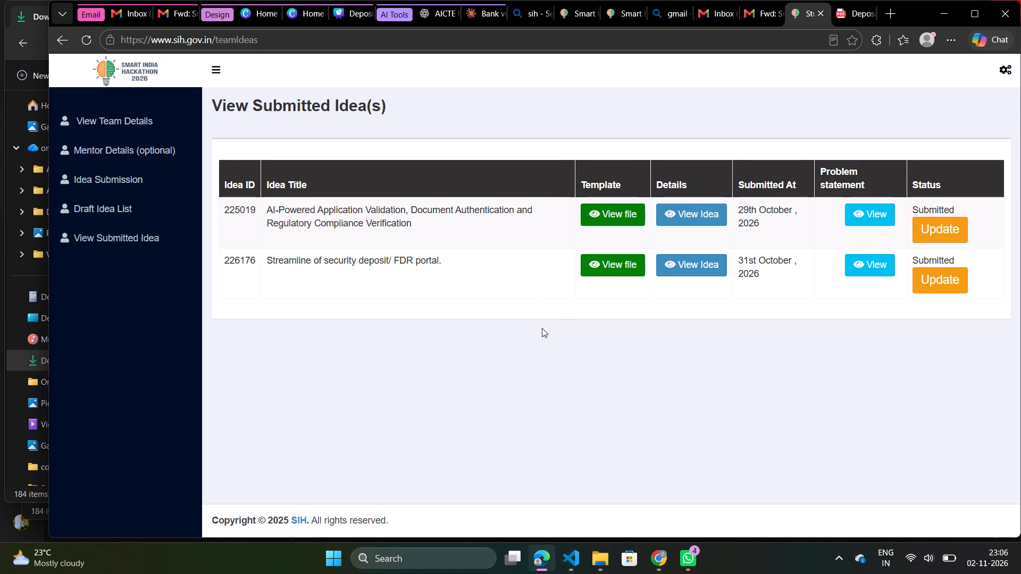
Open the update form for the submitted idea "Streamline of security deposit/ FDR portal.".
click(934, 273)
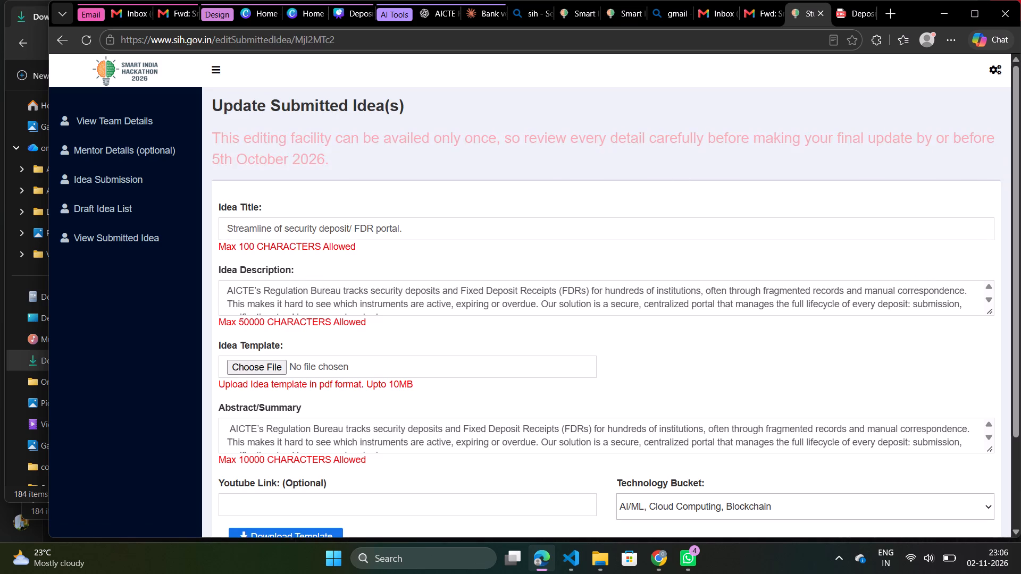
Switch to Visual Studio Code and send Claude the prompt "give idea description in short".
click(572, 573)
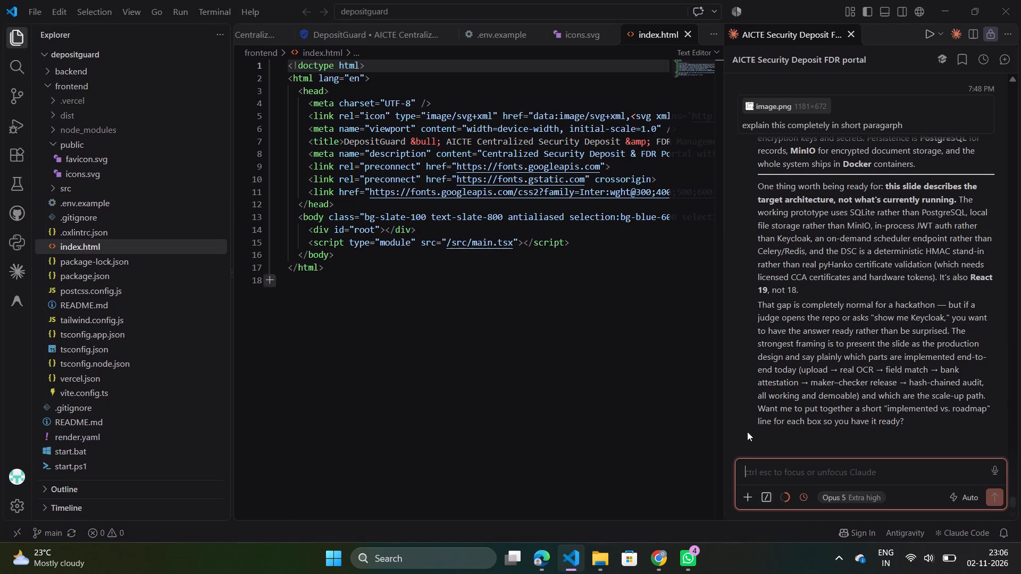
text(give idea description in short)
key(Return)
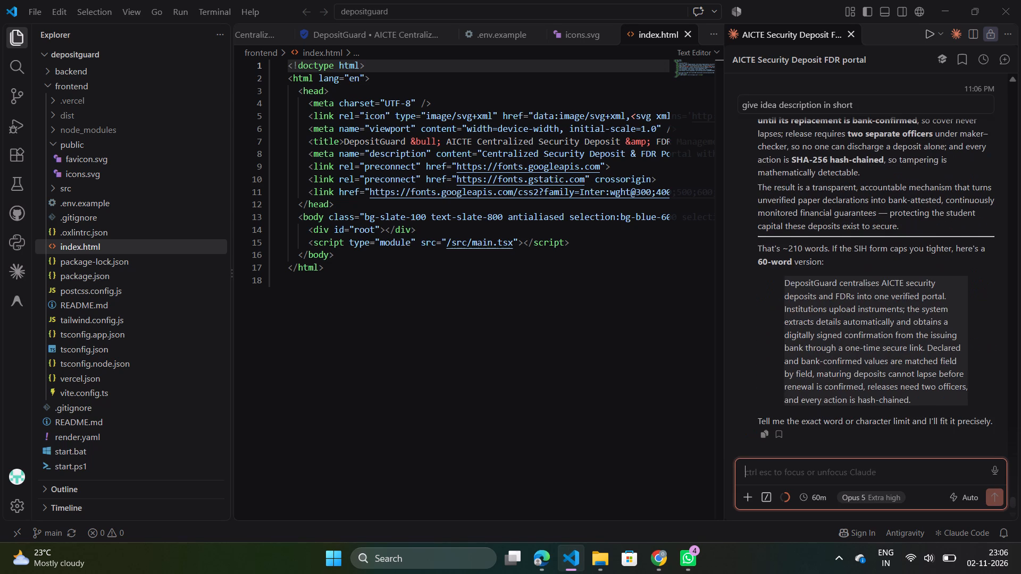
Copy the long version of Claude's description, from "AICTE-approved technical institutions" through "capital these deposits exist to secure.".
scroll(844, 290, up, 3)
scroll(889, 365, up, 2)
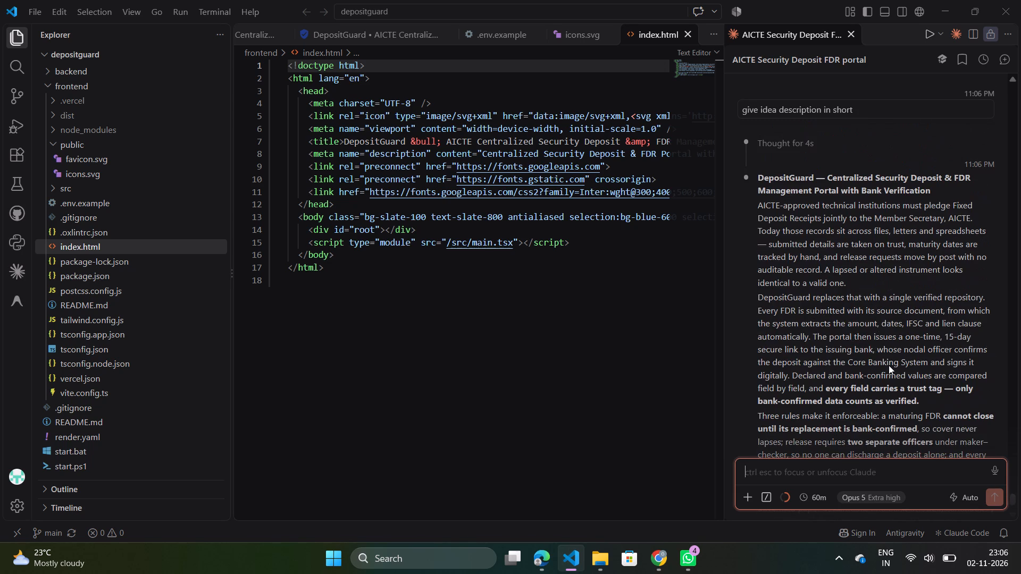
scroll(878, 334, down, 1)
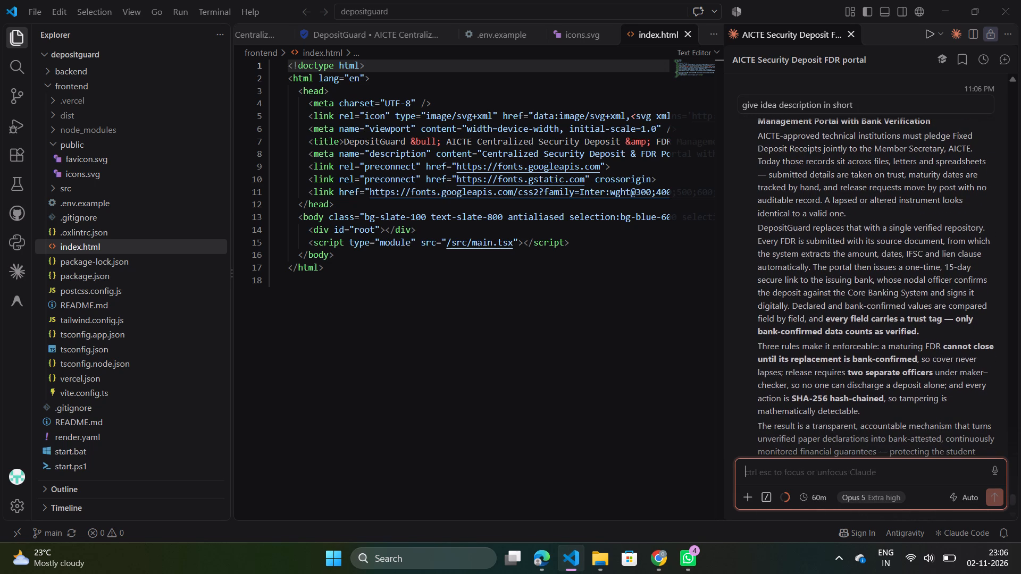
scroll(878, 334, down, 1)
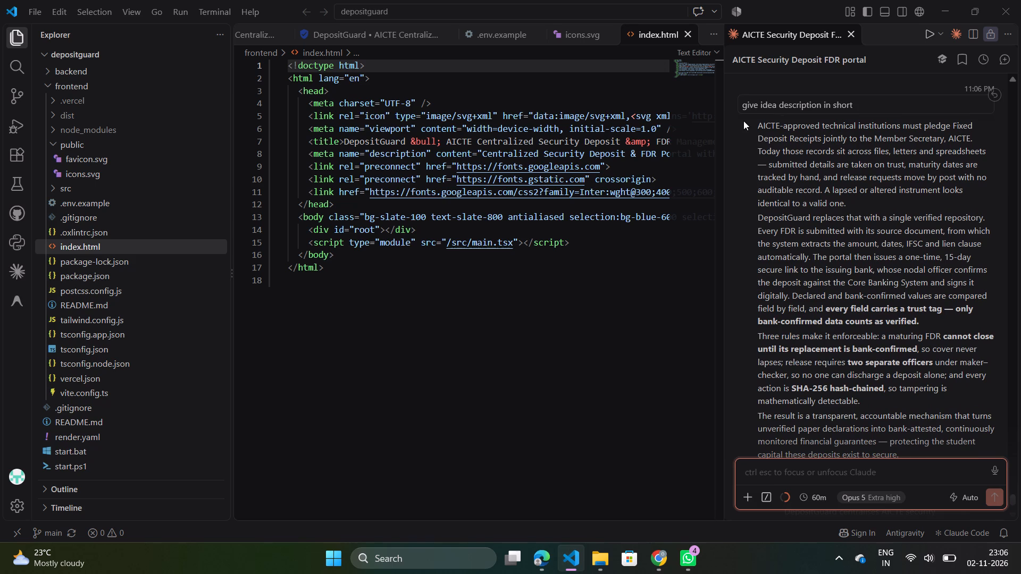
drag(750, 122, 752, 134)
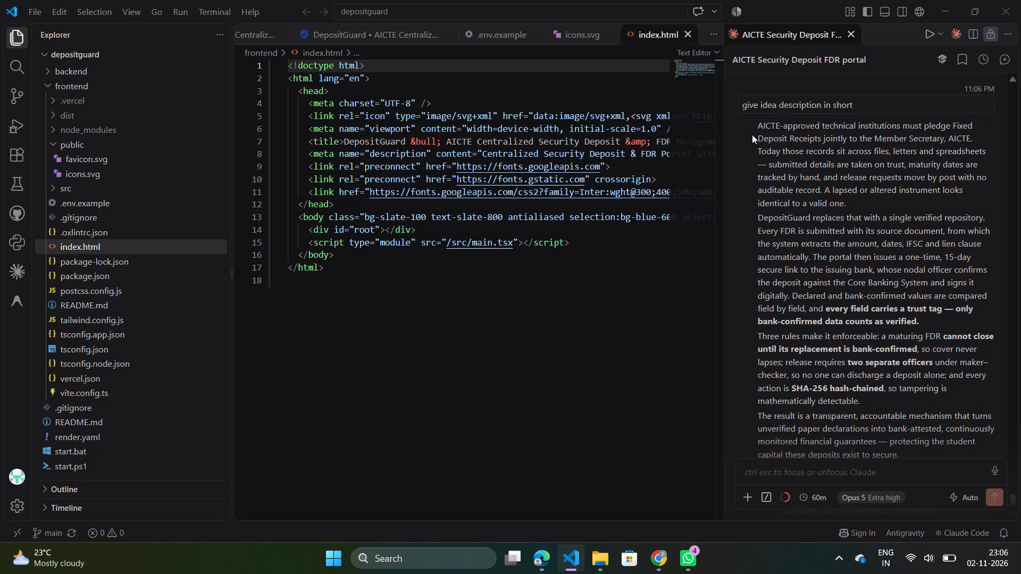
drag(752, 134, 758, 122)
drag(758, 122, 926, 424)
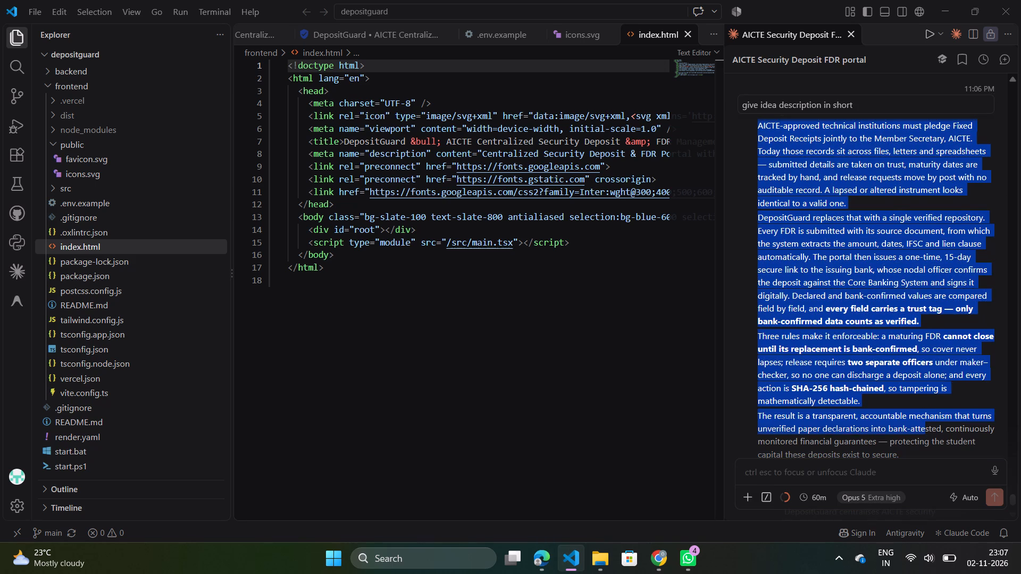
drag(926, 424, 910, 441)
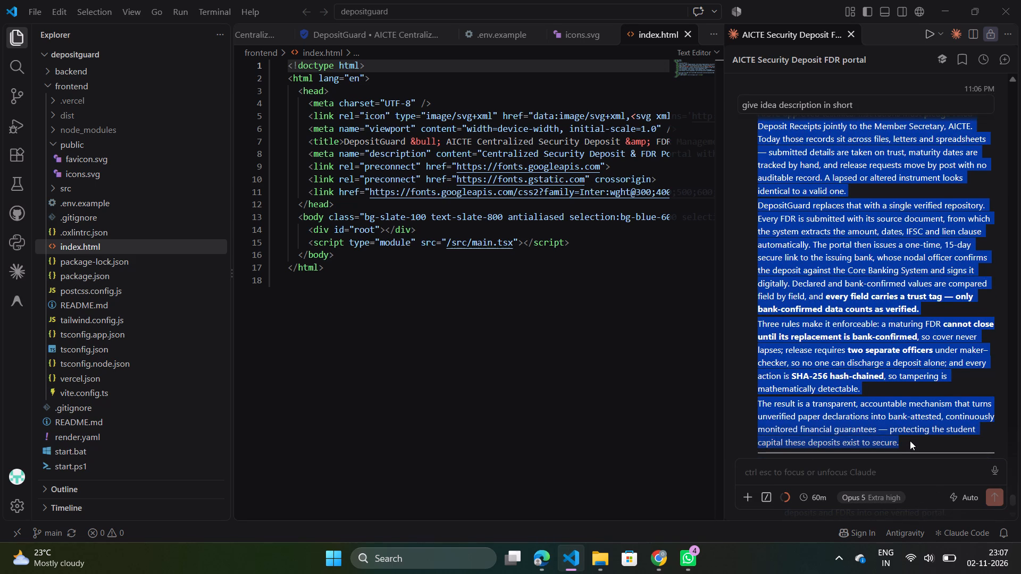
key(ctrl+c)
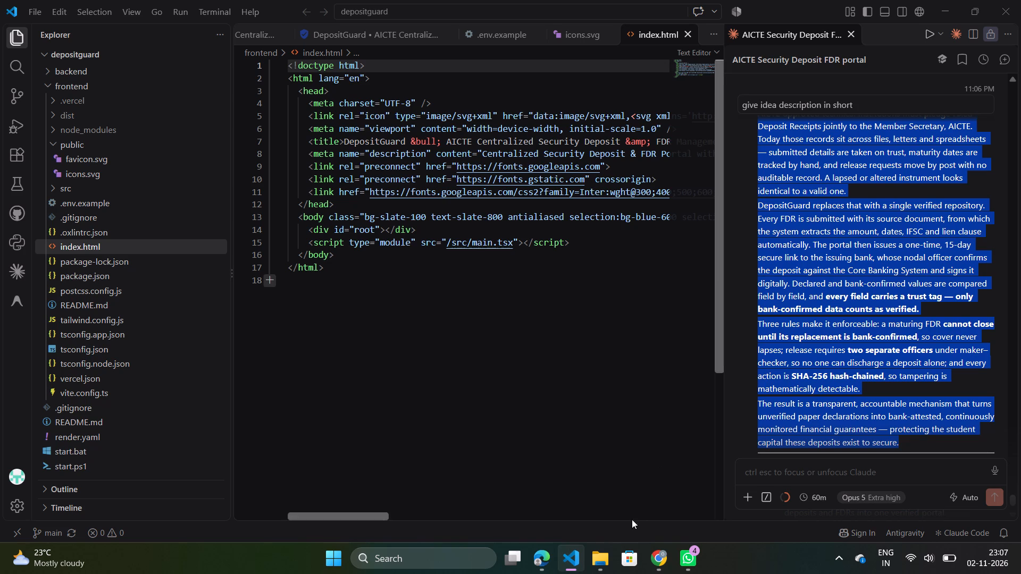
Return to the Update Submitted Idea(s) form in Edge and replace the whole Idea Description with the copied DepositGuard text.
click(543, 562)
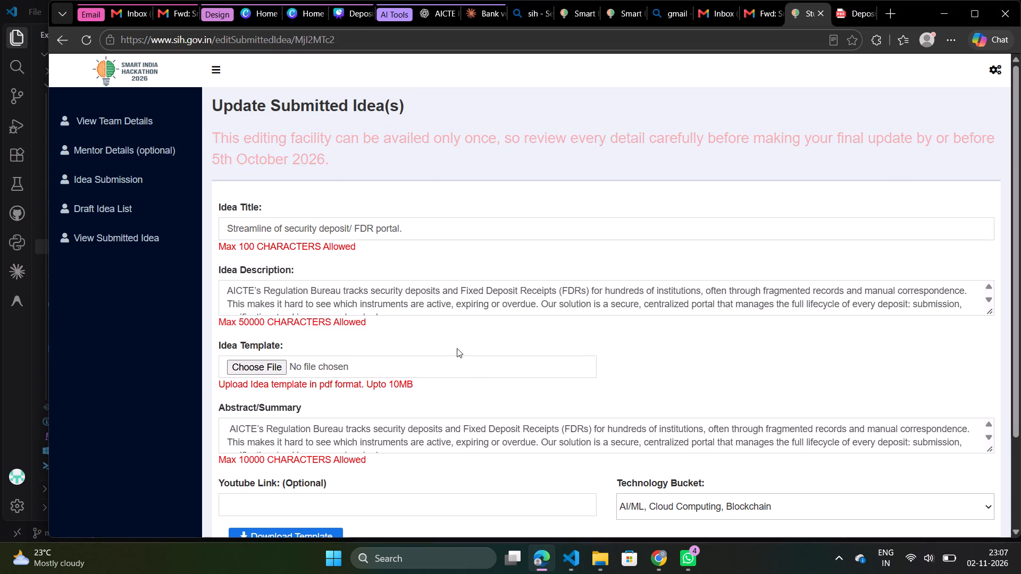
click(430, 303)
double_click(430, 303)
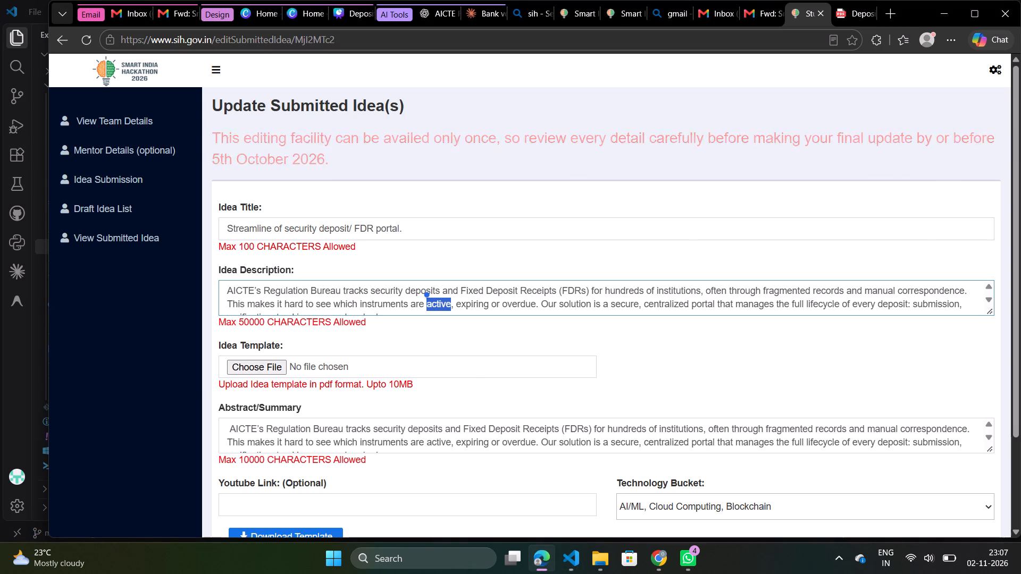
key(ctrl+a)
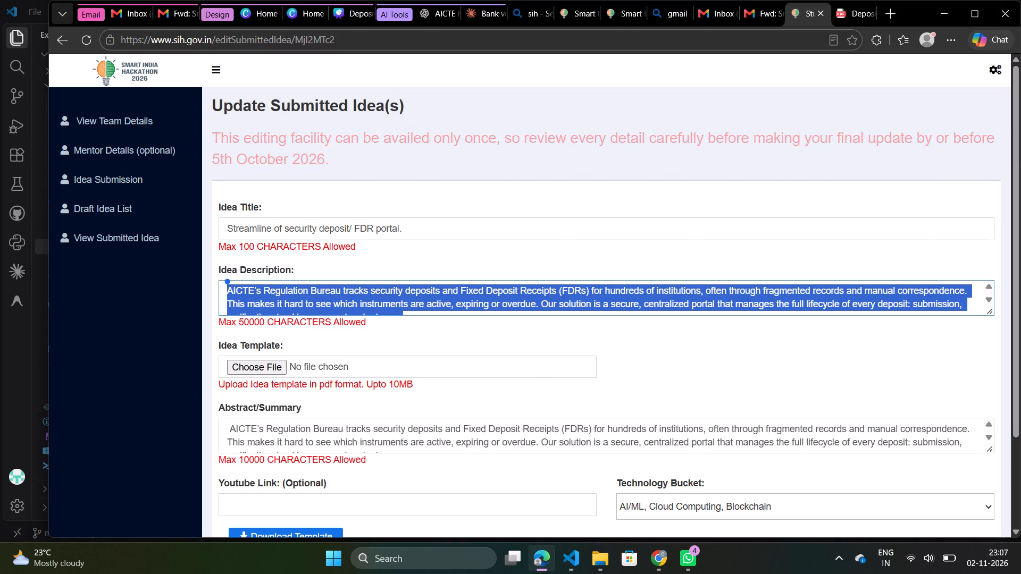
key(BackSpace)
key(ctrl+v)
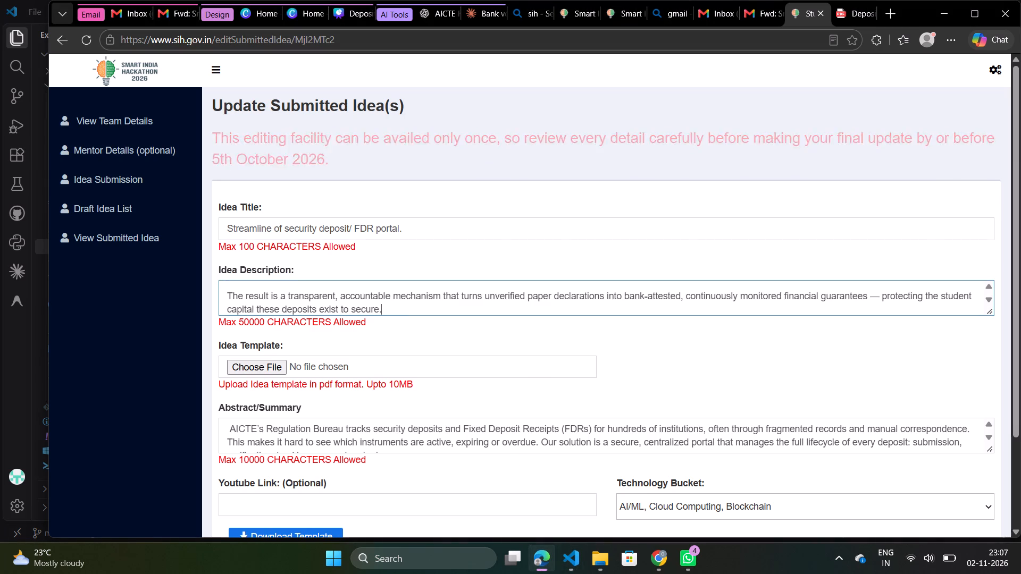
Review the pasted Idea Description from beginning to end, comparing it with Claude's answer in Visual Studio Code.
scroll(477, 301, up, 2)
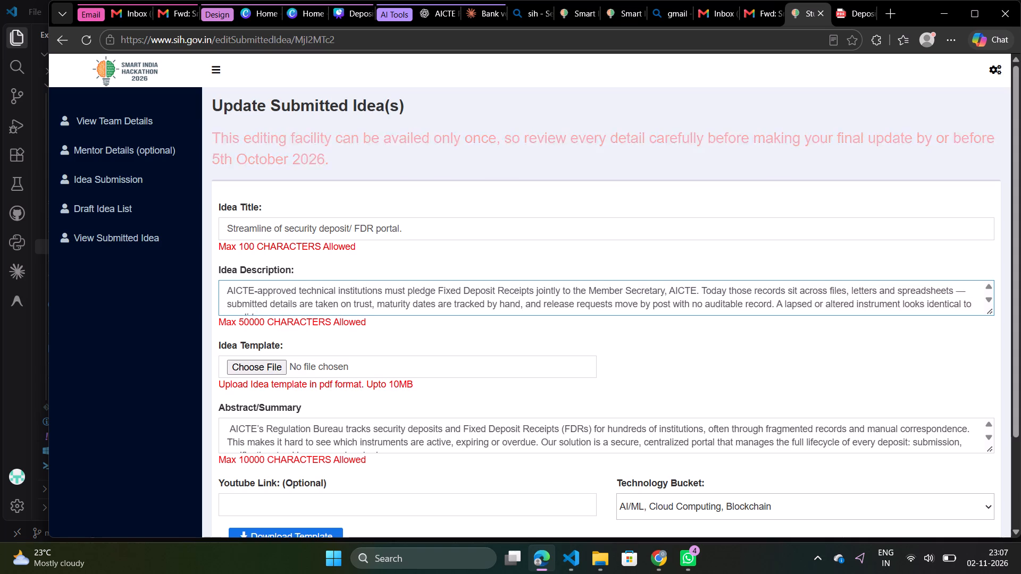
scroll(477, 301, up, 3)
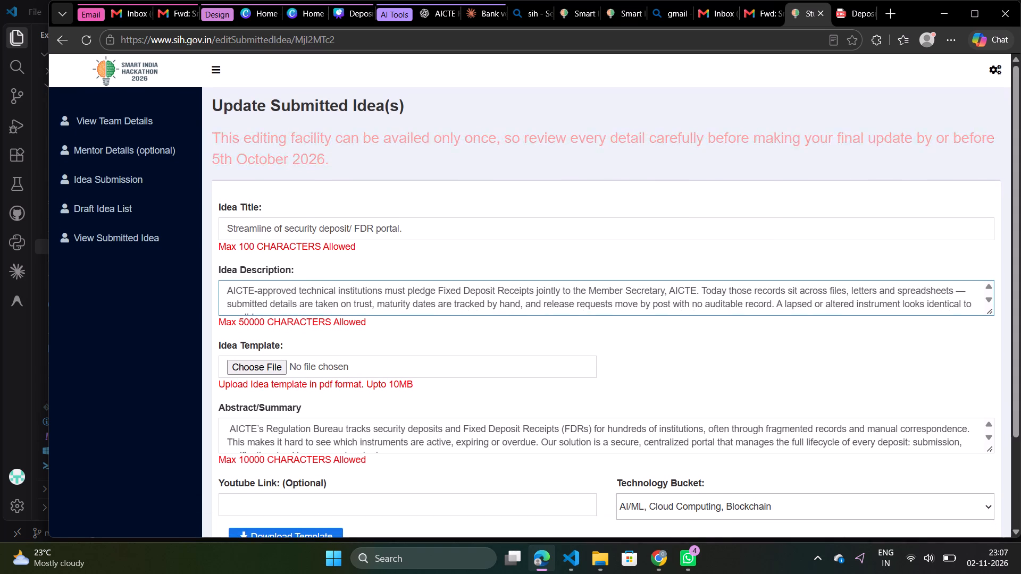
scroll(486, 306, down, 2)
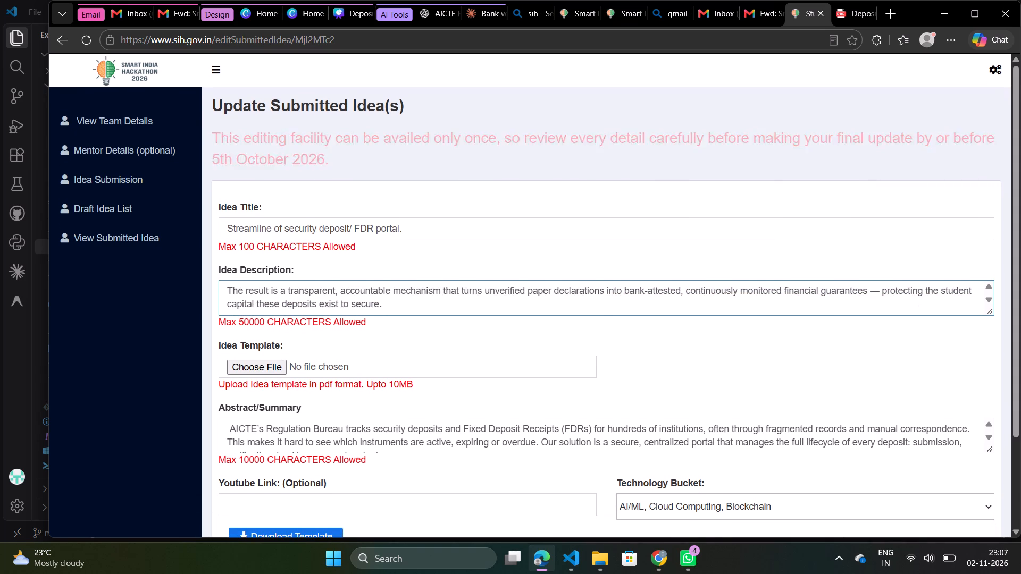
scroll(486, 306, down, 2)
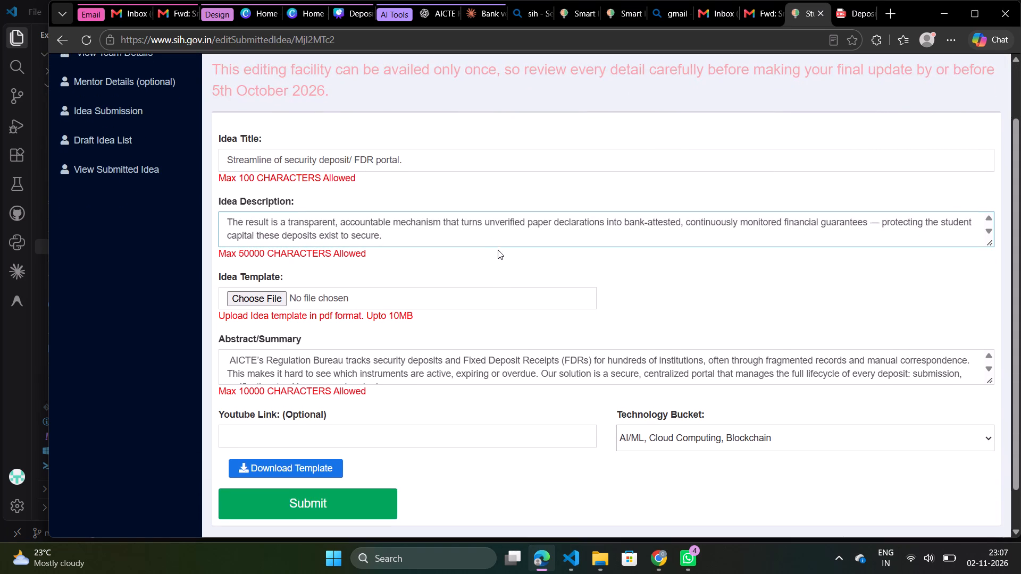
scroll(538, 239, up, 1)
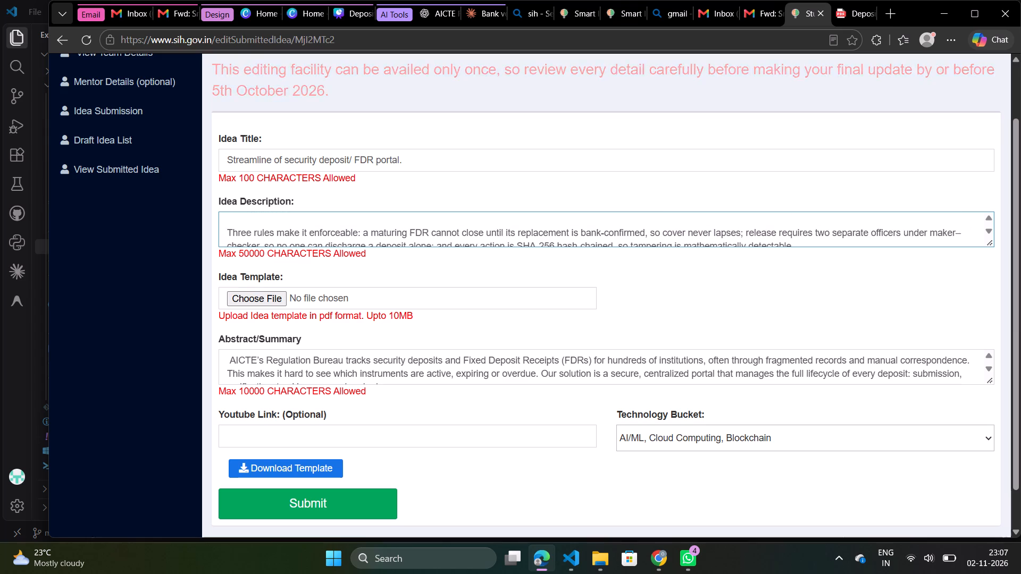
scroll(538, 239, up, 2)
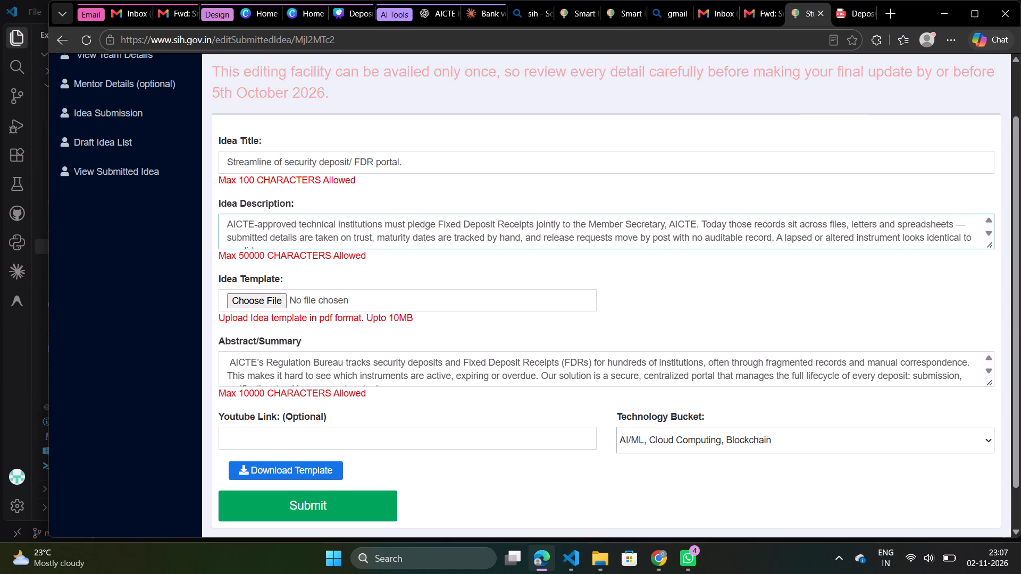
scroll(538, 239, up, 1)
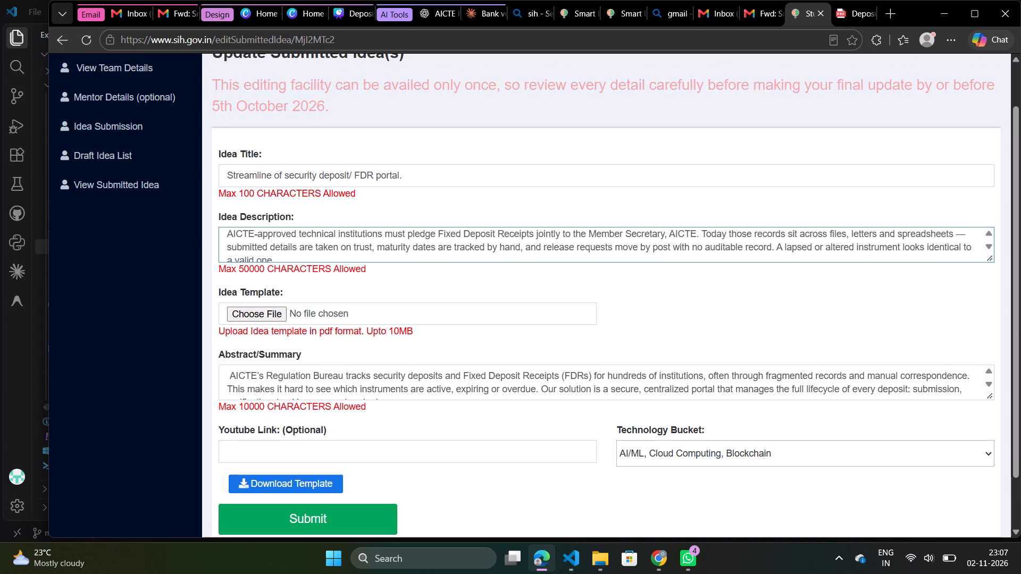
click(571, 564)
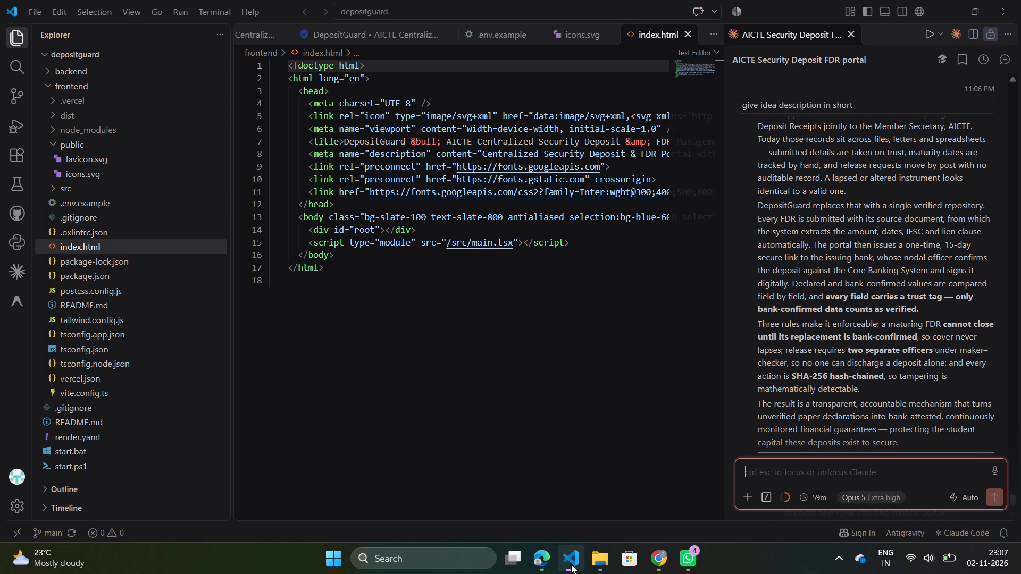
scroll(823, 323, left, 1)
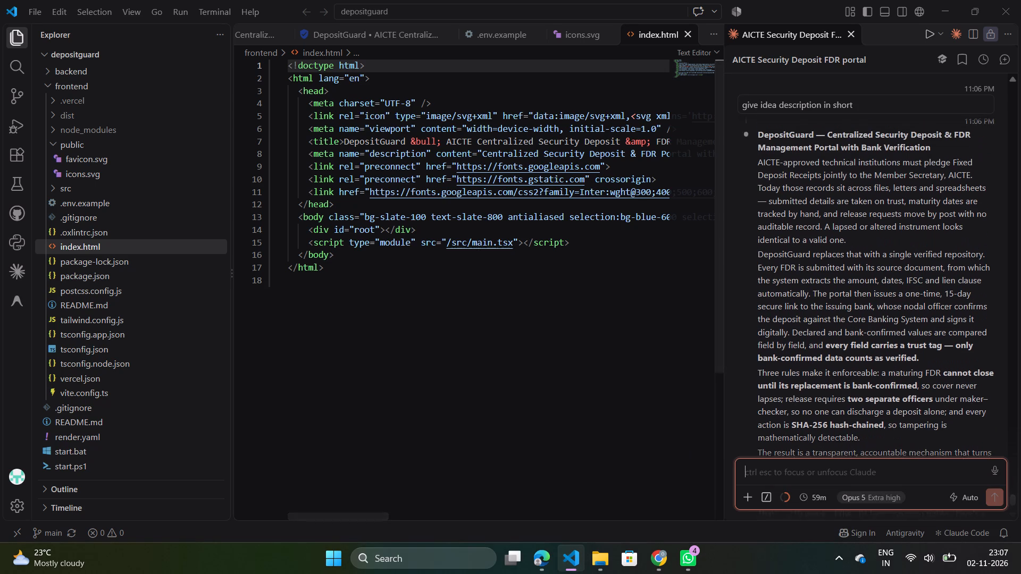
scroll(823, 323, left, 1)
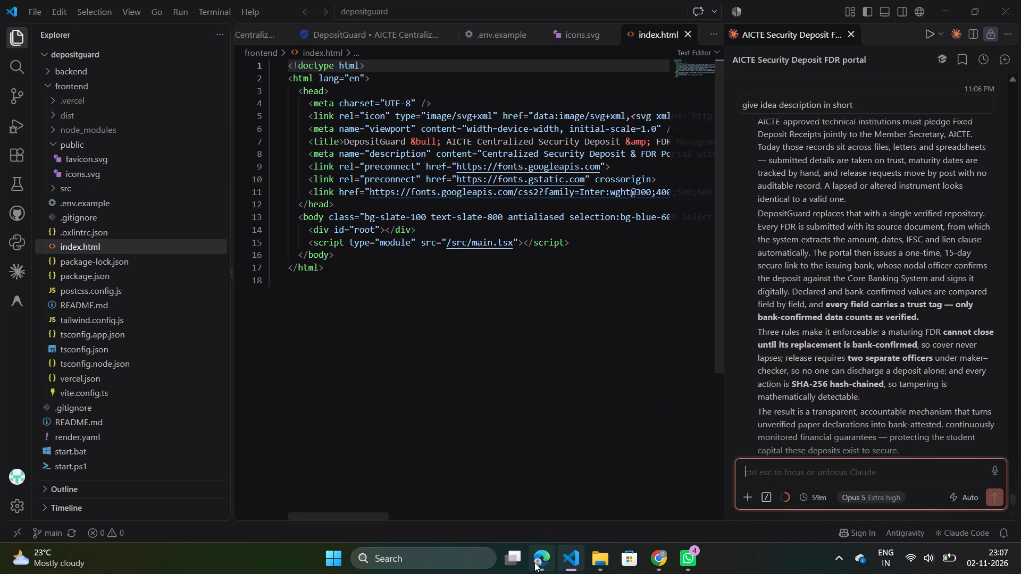
click(534, 562)
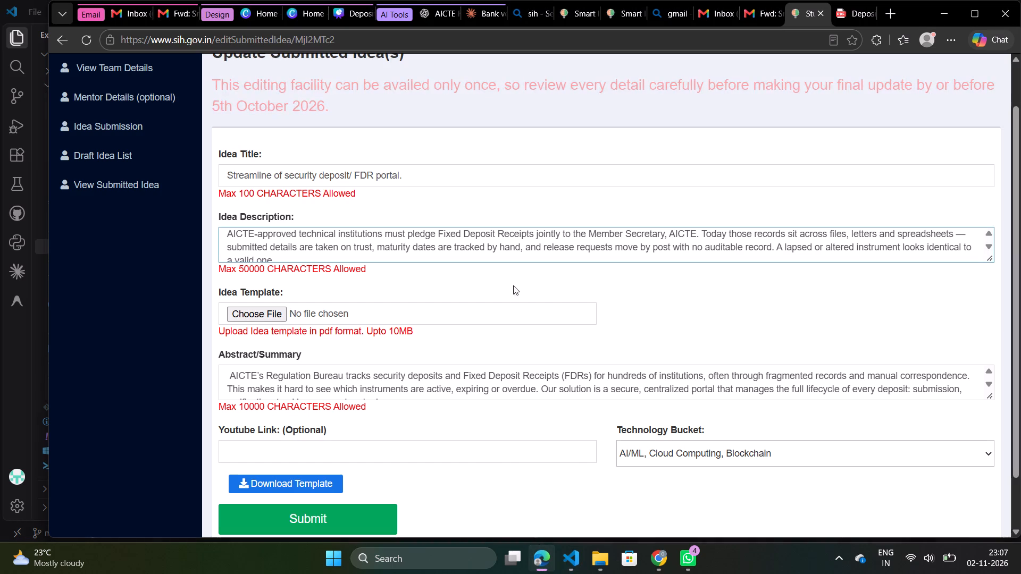
scroll(478, 246, down, 1)
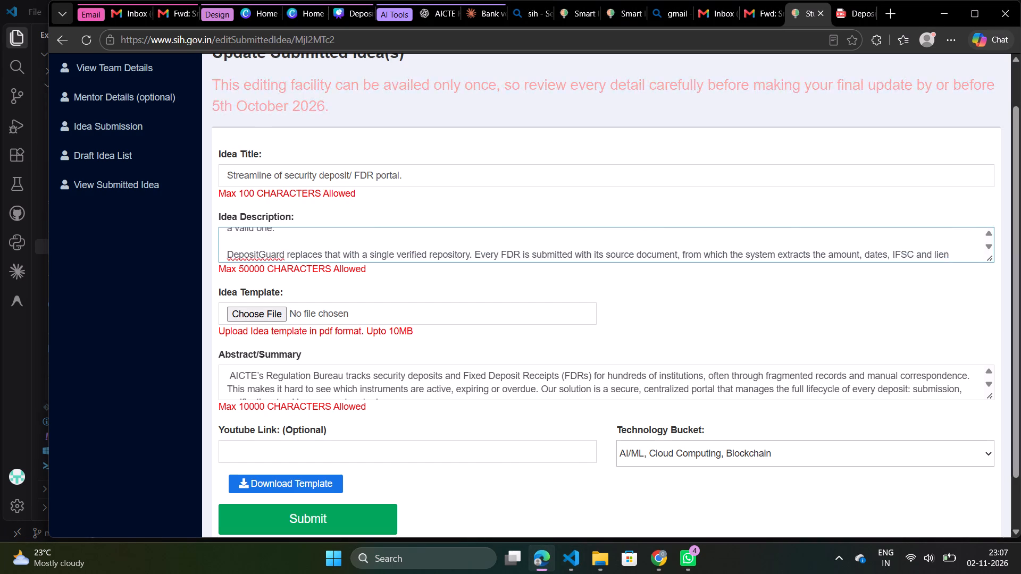
scroll(478, 246, down, 3)
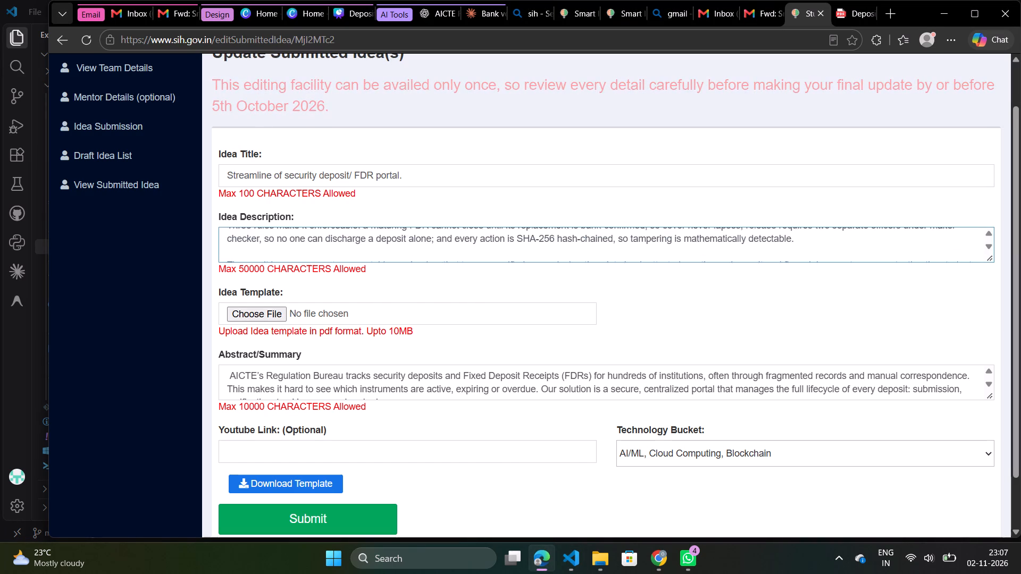
scroll(478, 246, down, 1)
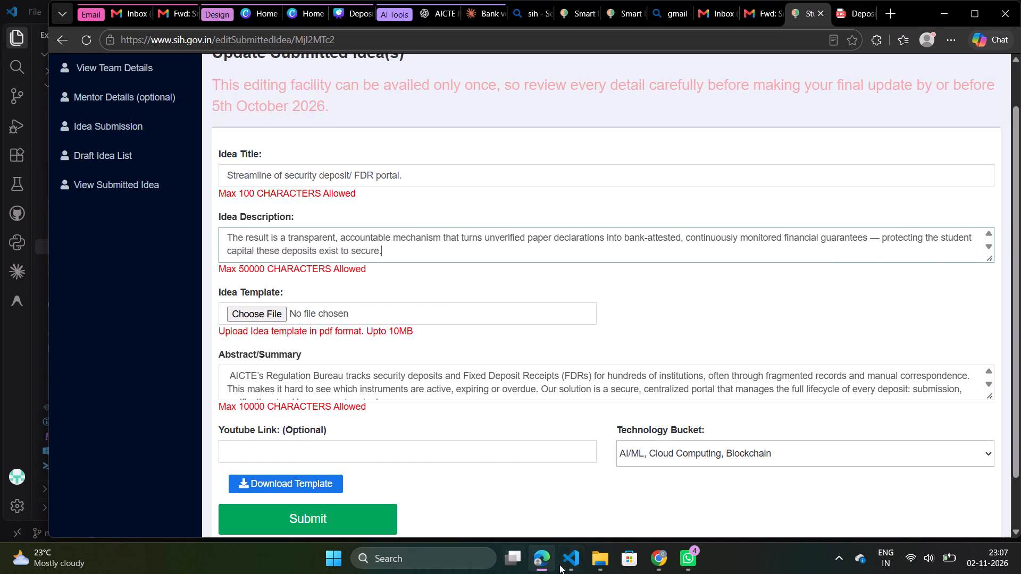
click(567, 564)
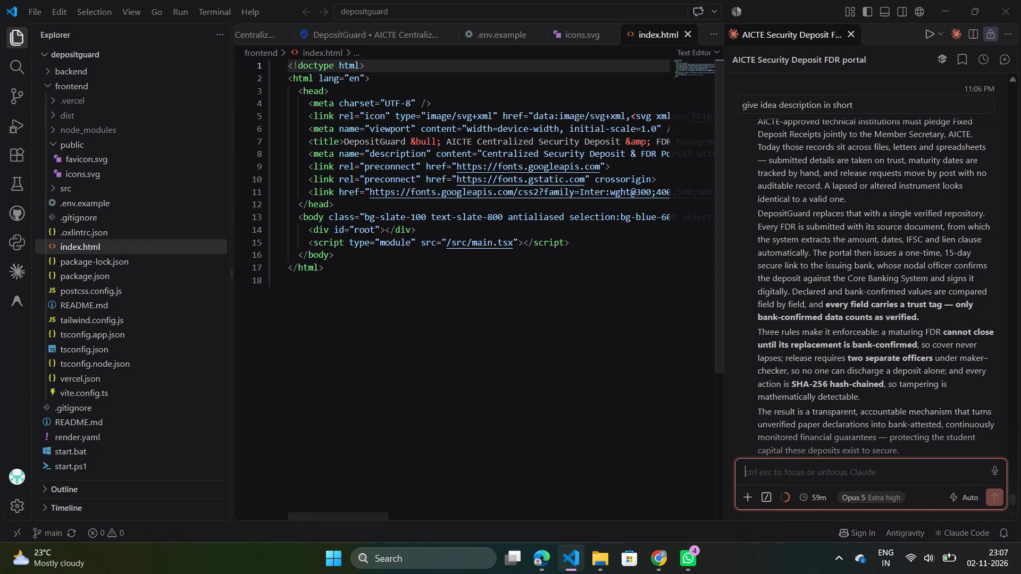
scroll(782, 385, down, 1)
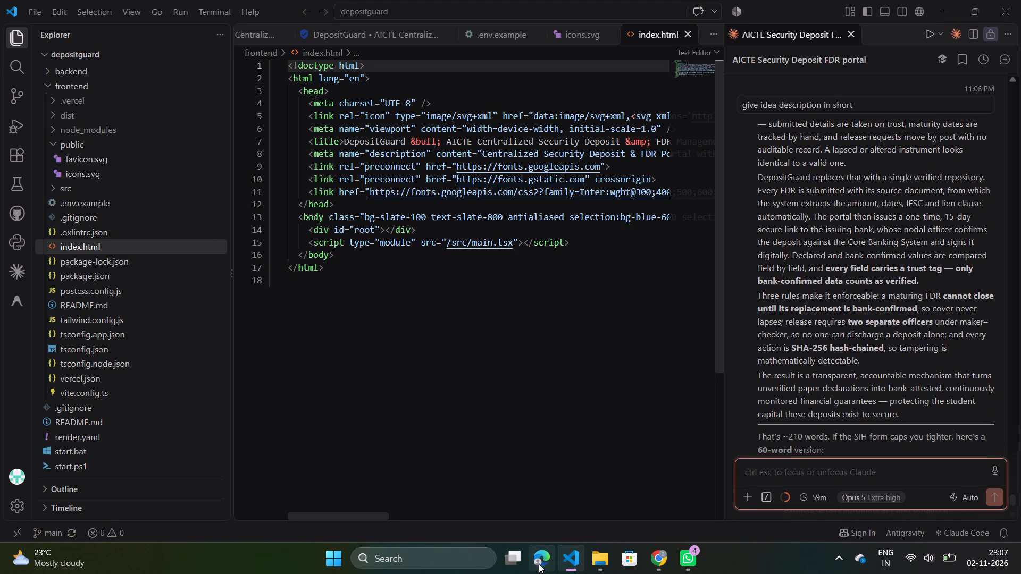
Return to the idea form in Edge and attach today's DepositGuard Centralized Security Deposit PDF from Downloads as the Idea Template.
click(539, 564)
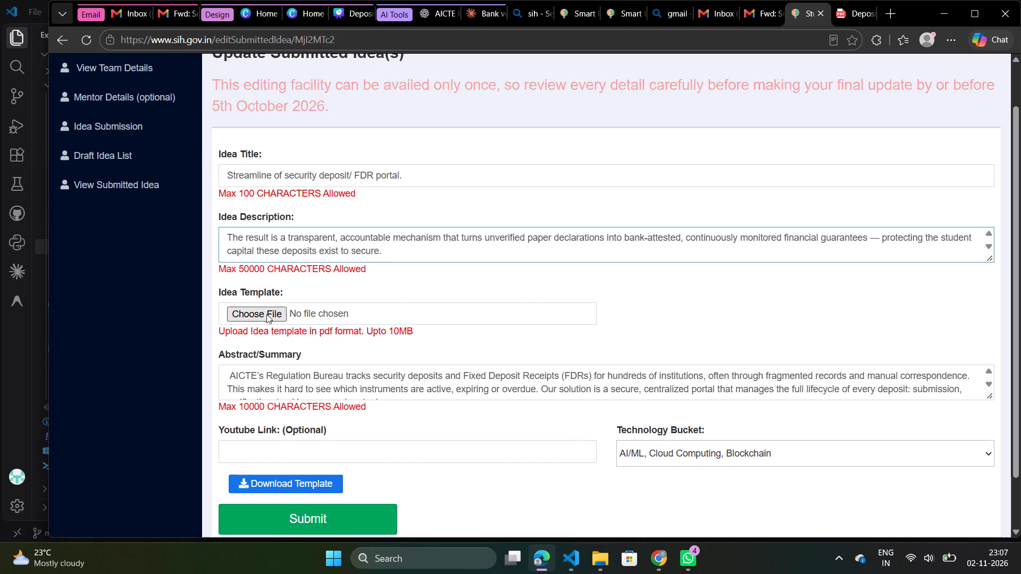
click(266, 314)
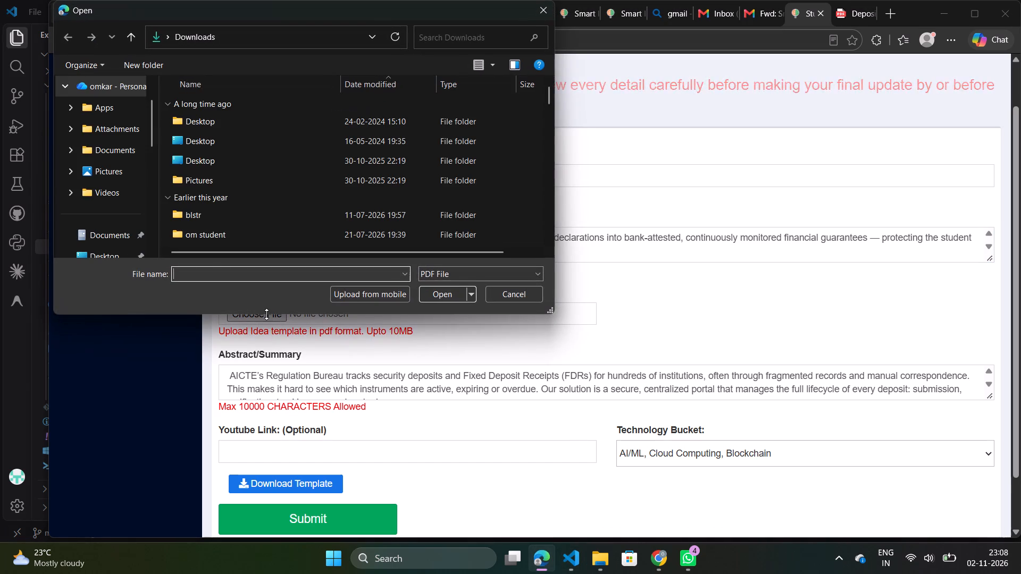
scroll(101, 158, down, 1)
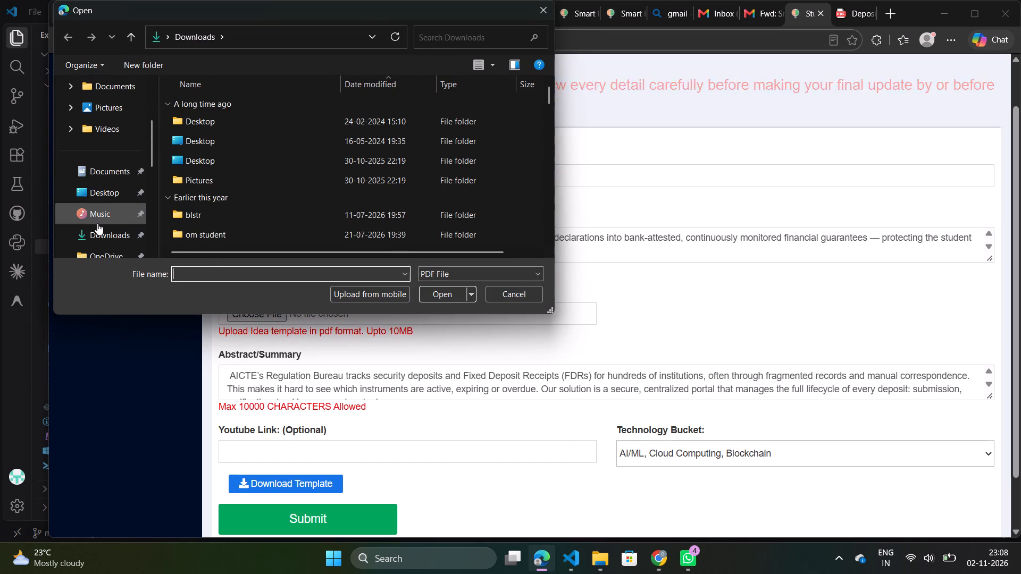
click(97, 231)
click(108, 200)
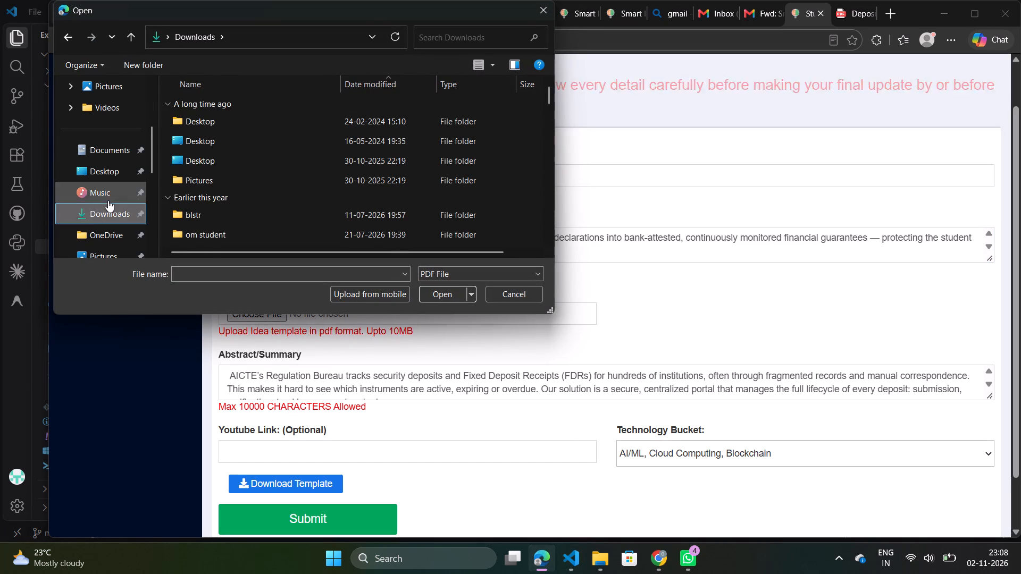
click(106, 214)
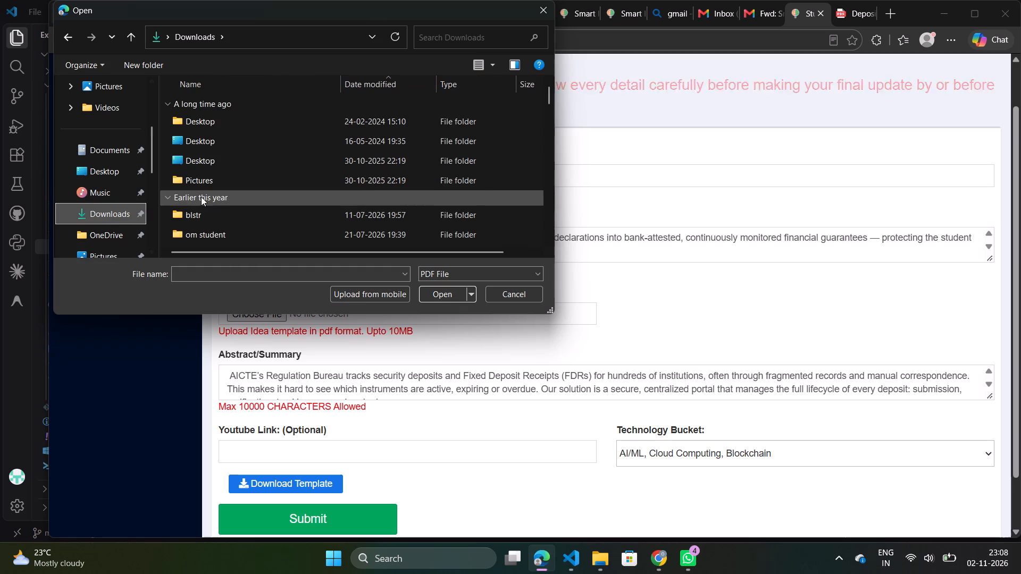
scroll(201, 197, down, 12)
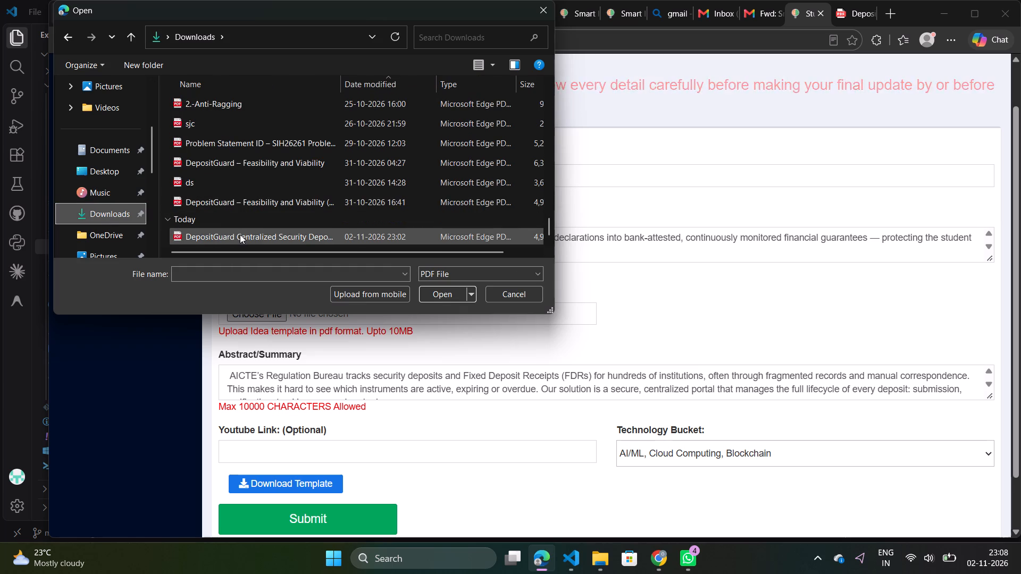
double_click(287, 233)
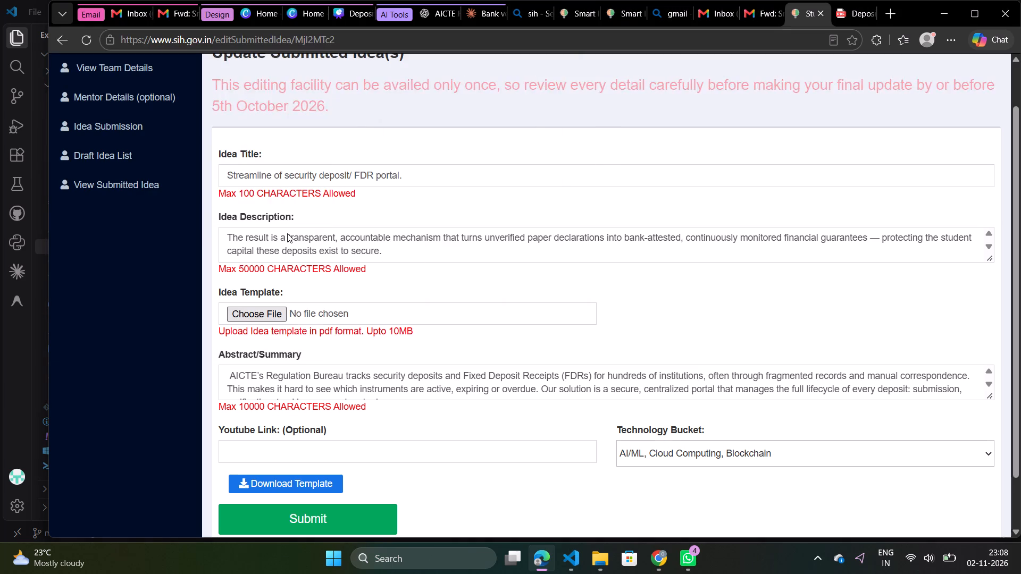
Review the filled-in Update Submitted Idea(s) form and read through the existing Abstract/Summary text.
scroll(484, 332, down, 1)
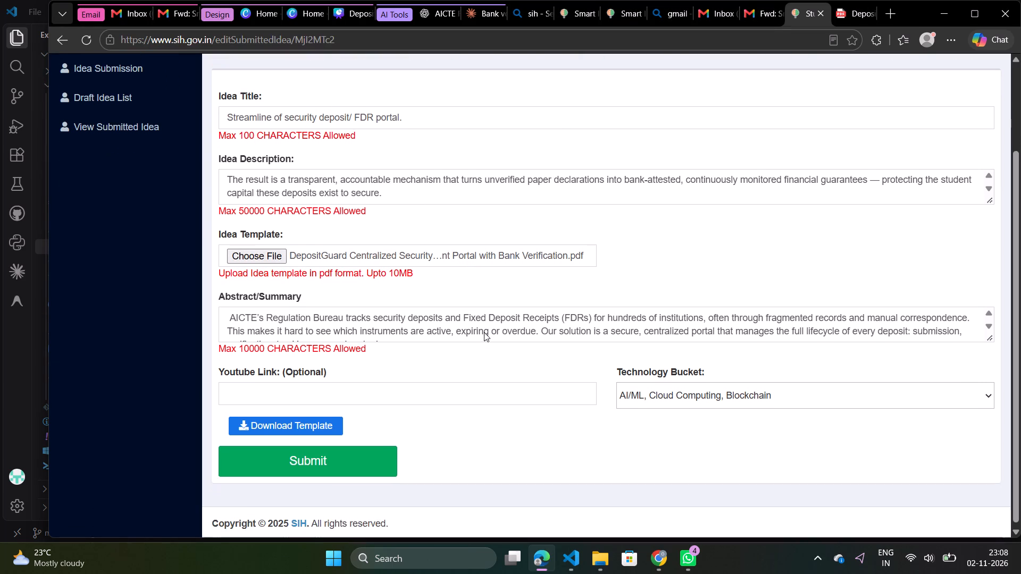
scroll(484, 332, down, 1)
scroll(484, 332, up, 1)
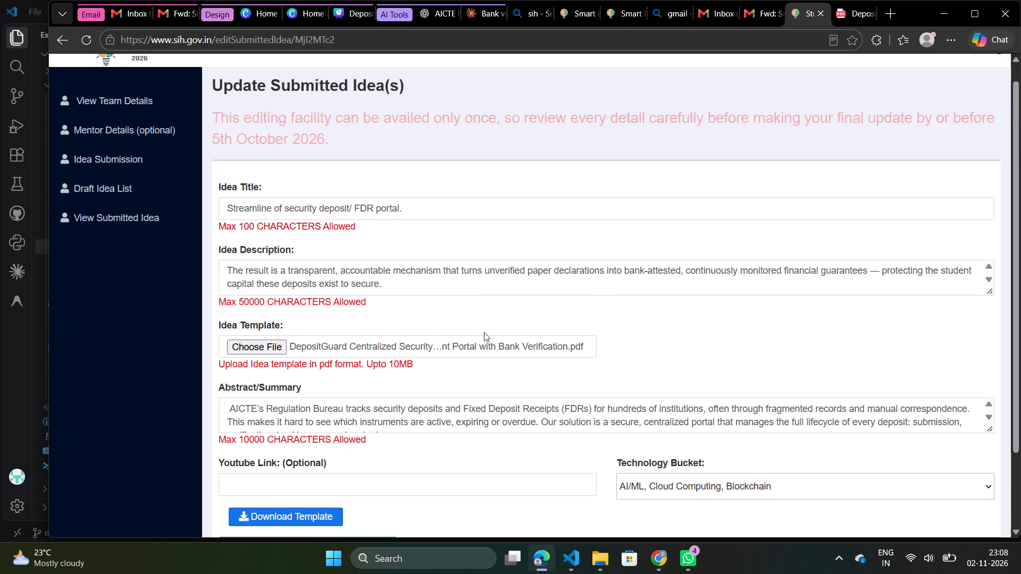
scroll(484, 332, up, 1)
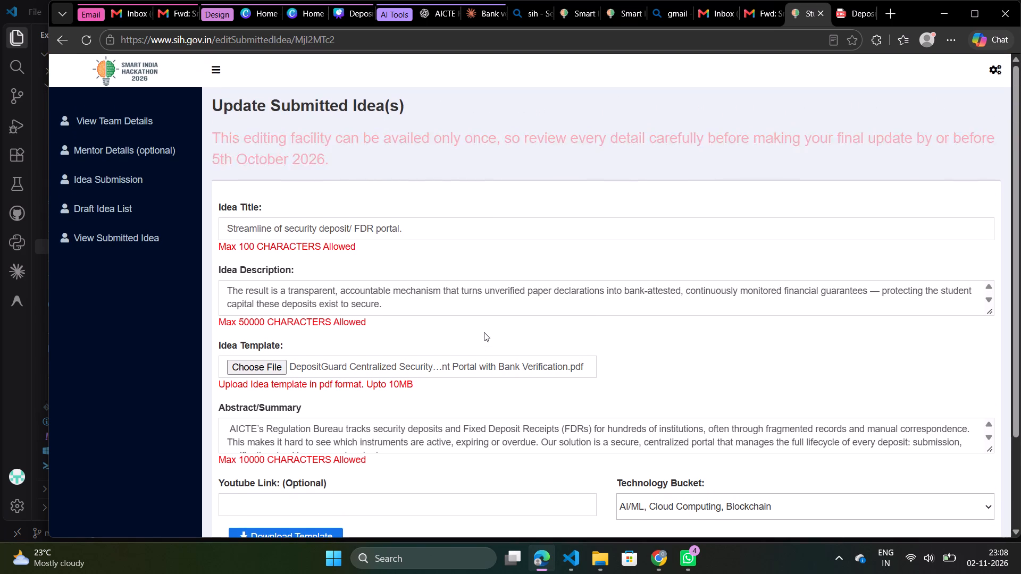
scroll(484, 332, down, 3)
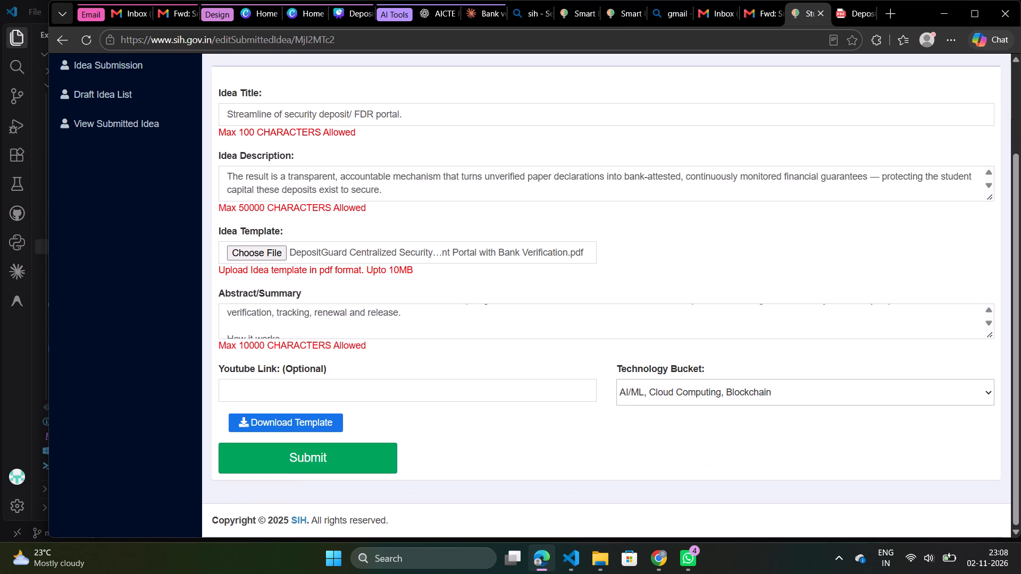
scroll(484, 332, down, 1)
scroll(484, 332, up, 1)
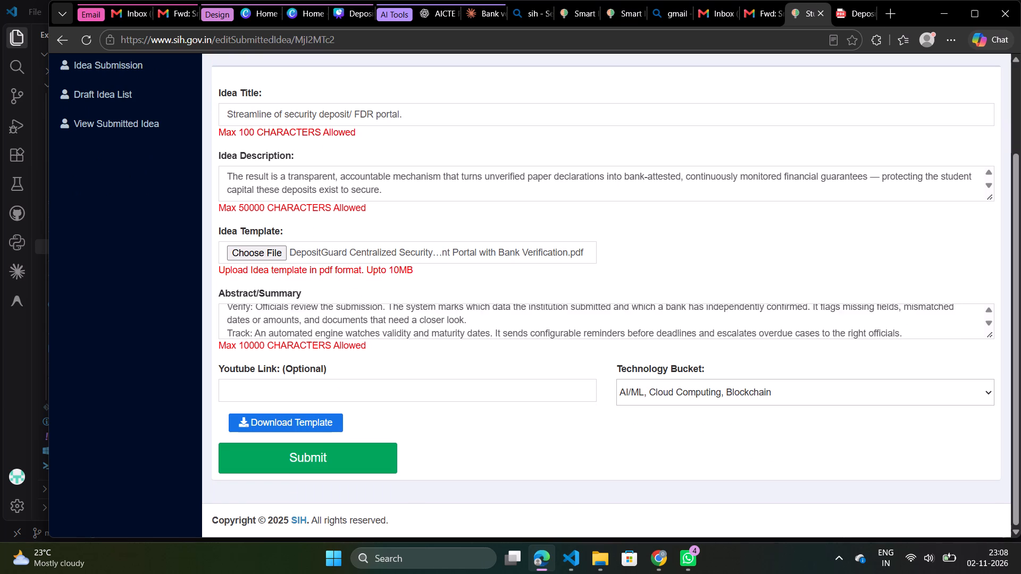
scroll(484, 332, up, 3)
scroll(484, 332, down, 1)
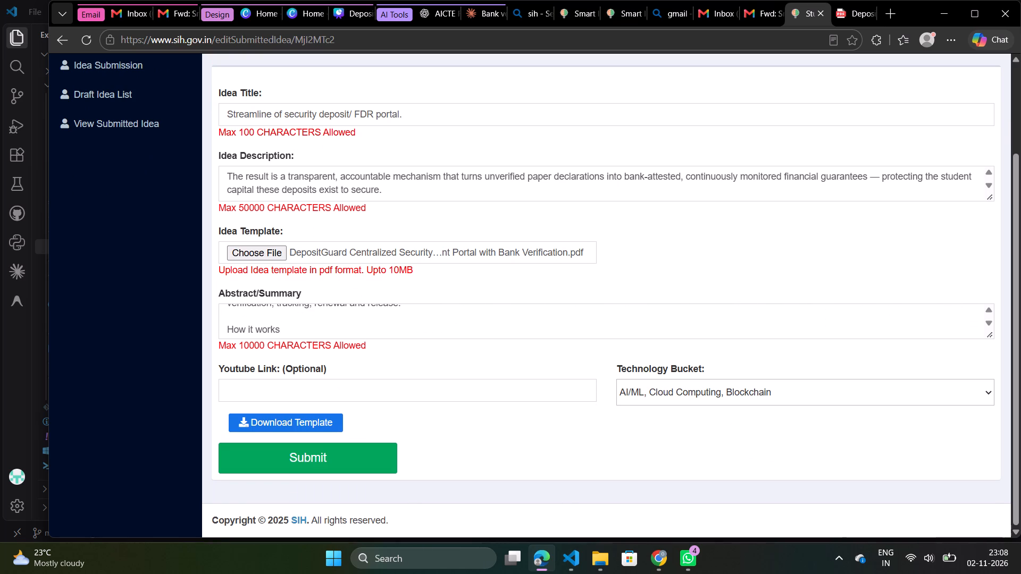
scroll(484, 332, down, 3)
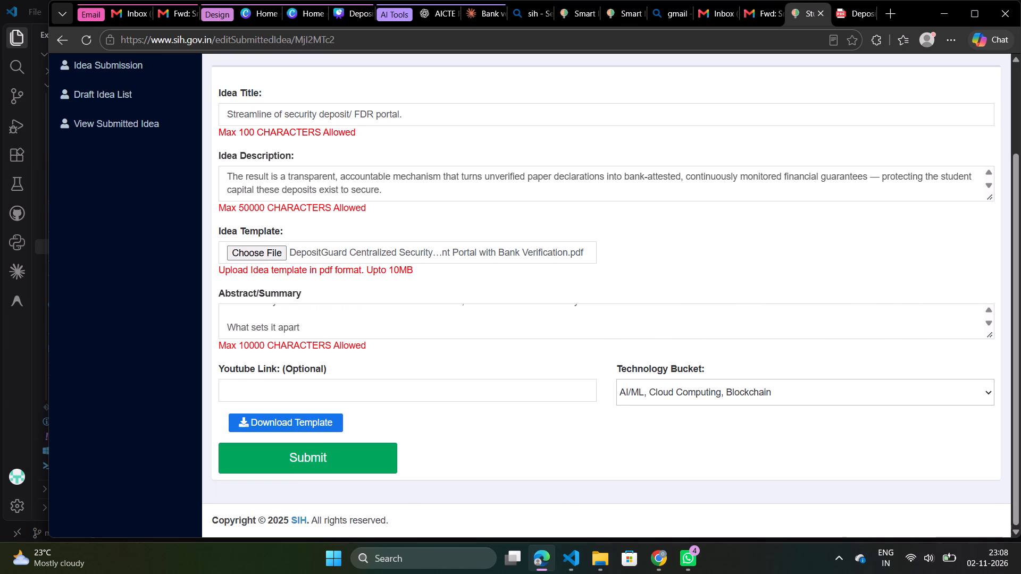
scroll(484, 332, down, 2)
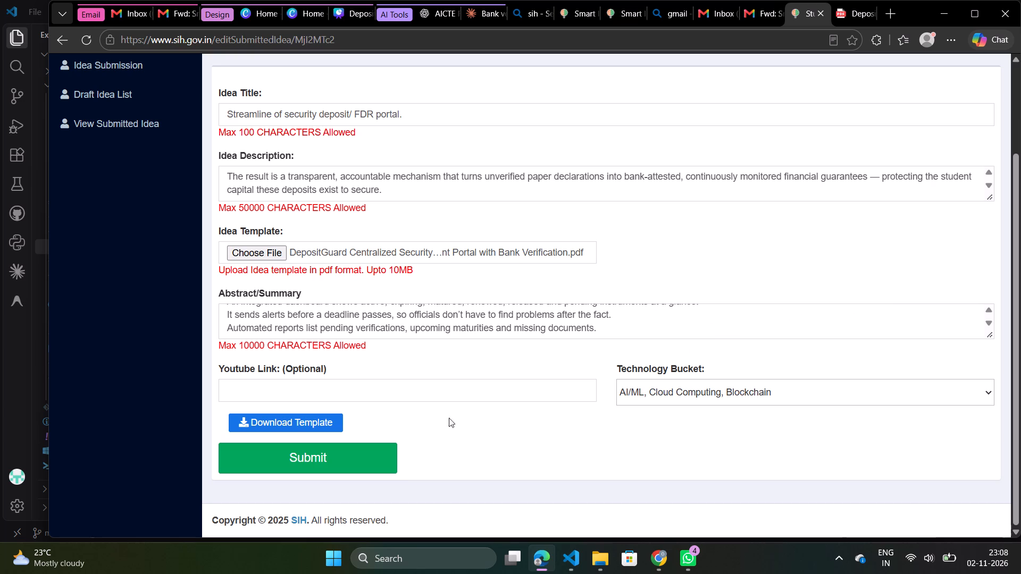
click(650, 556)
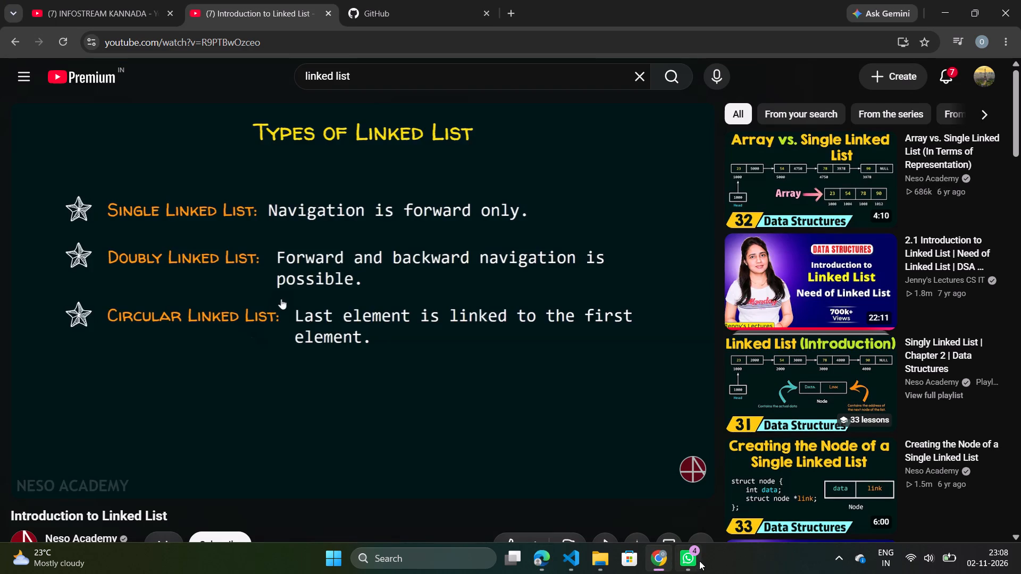
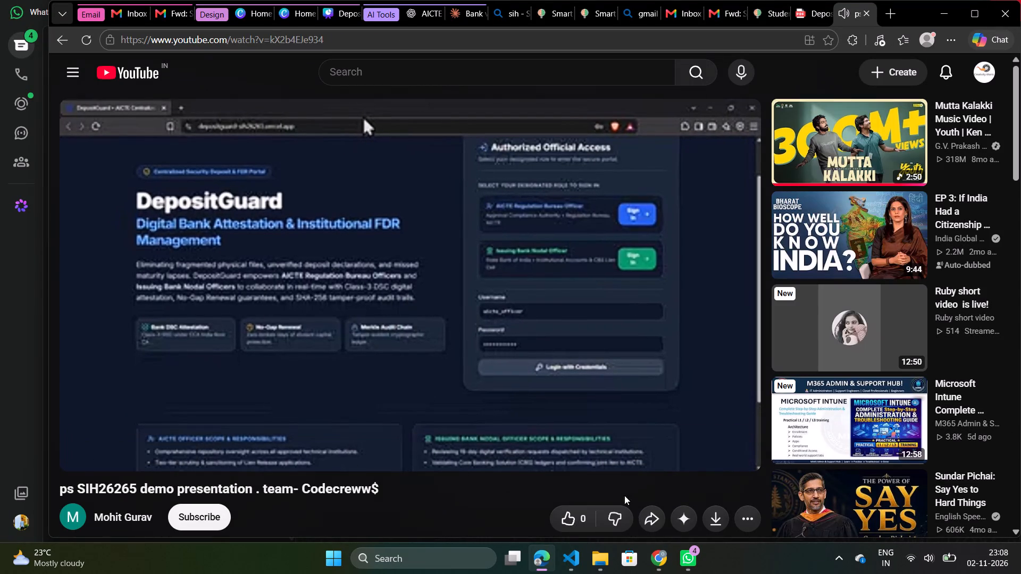
Copy the share link of the SIH26265 demo presentation video, close the video page, and enter the link as the idea form's Youtube Link.
click(649, 516)
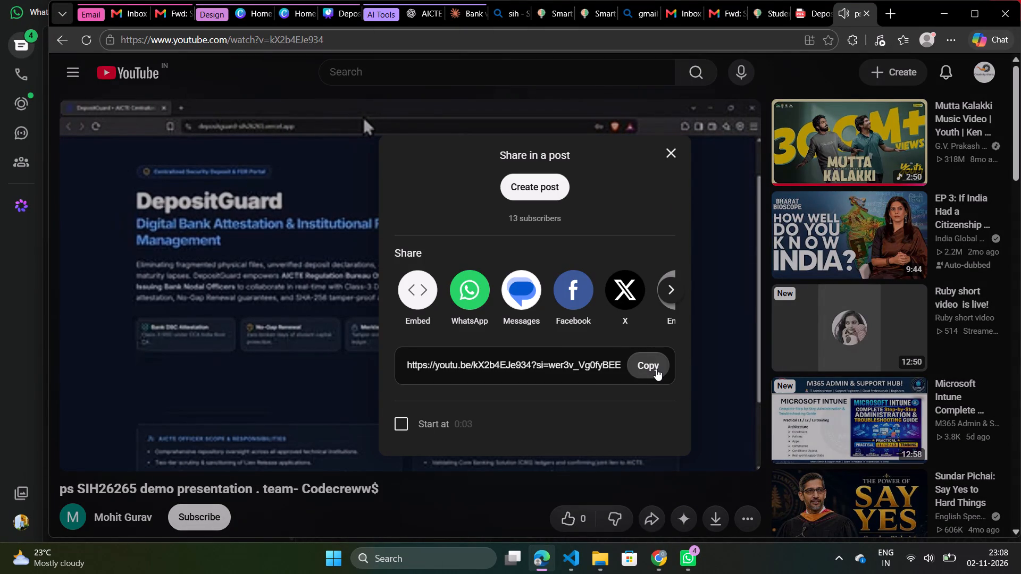
click(656, 369)
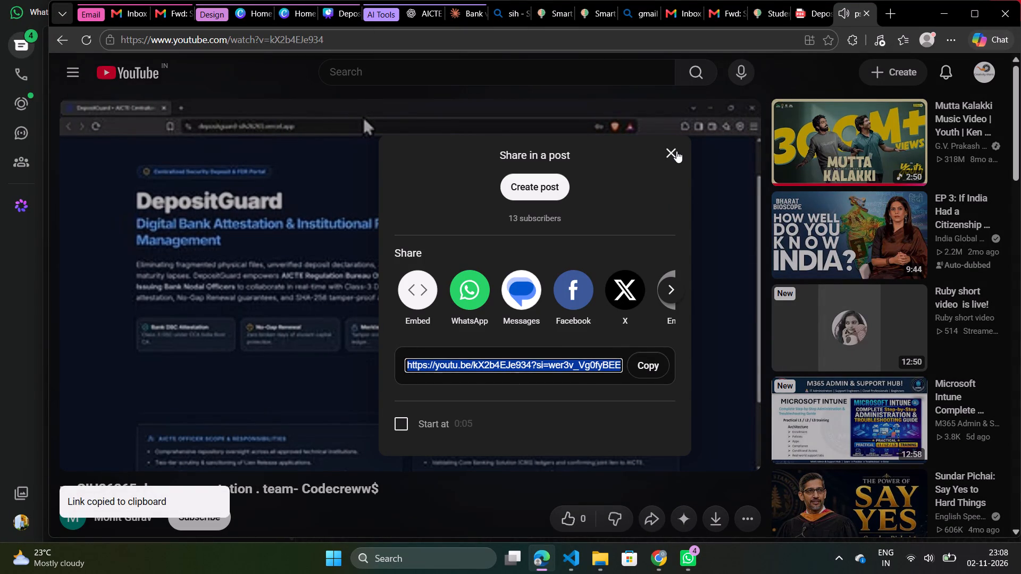
click(676, 151)
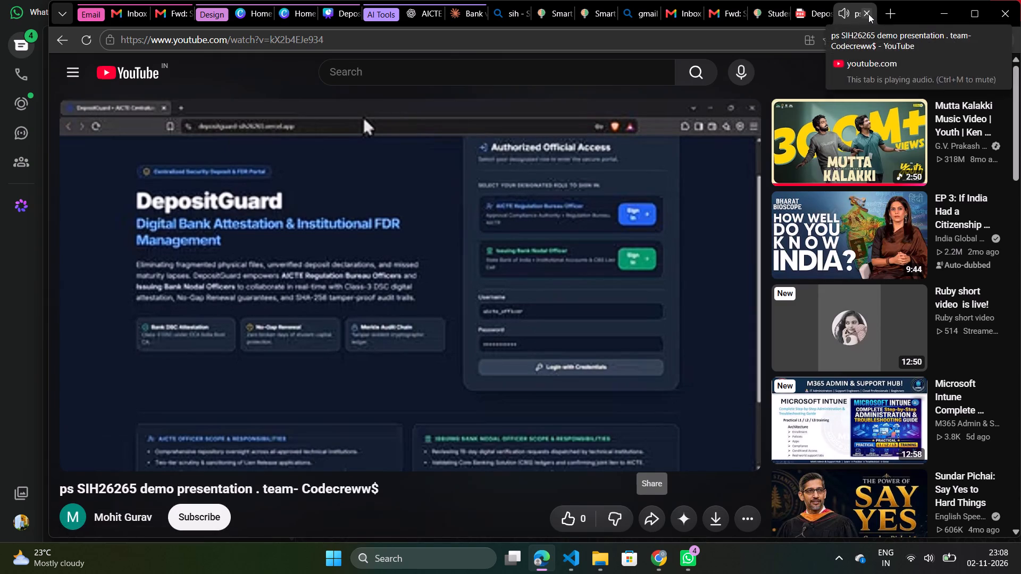
click(868, 14)
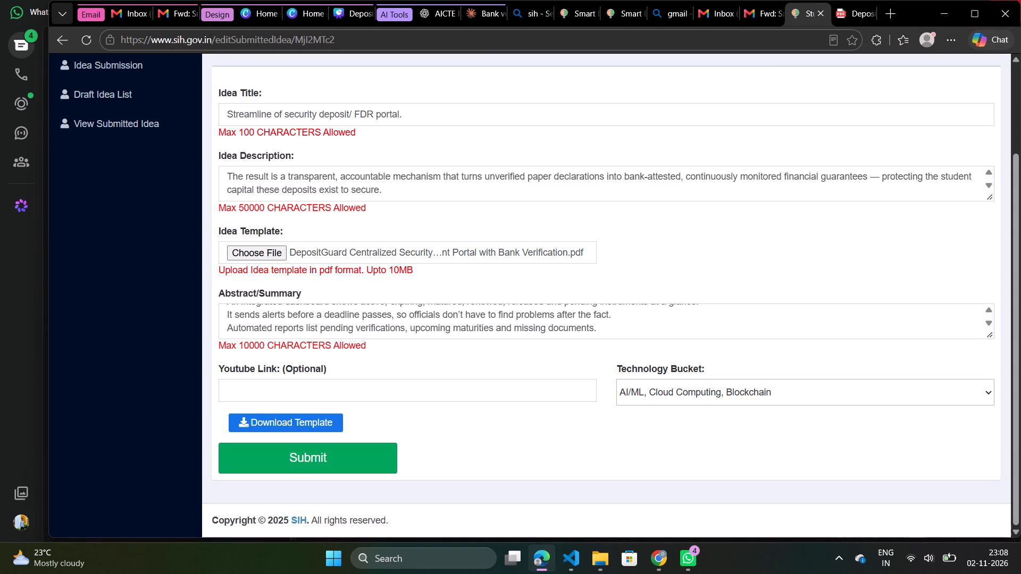
click(405, 397)
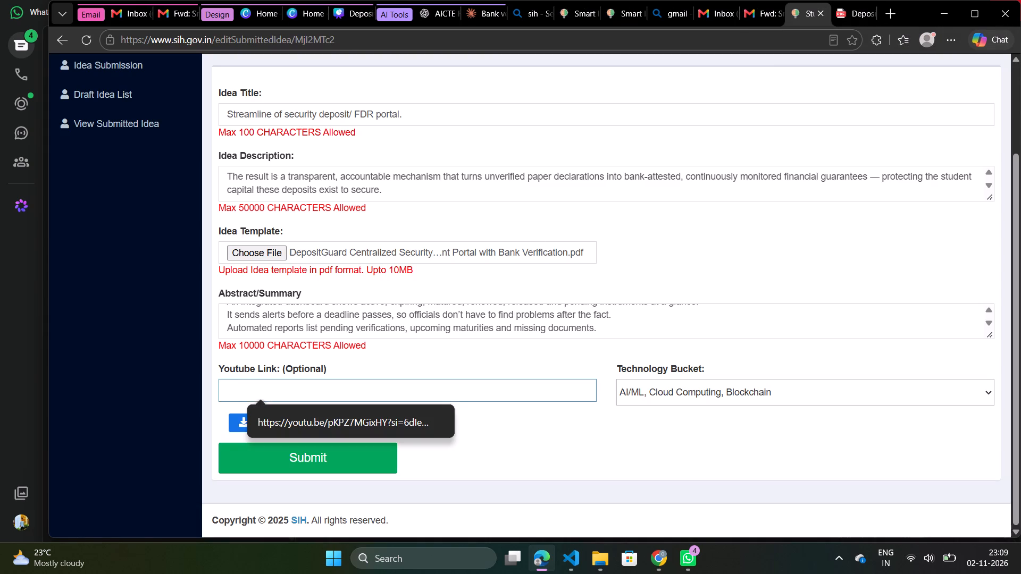
key(ctrl+v)
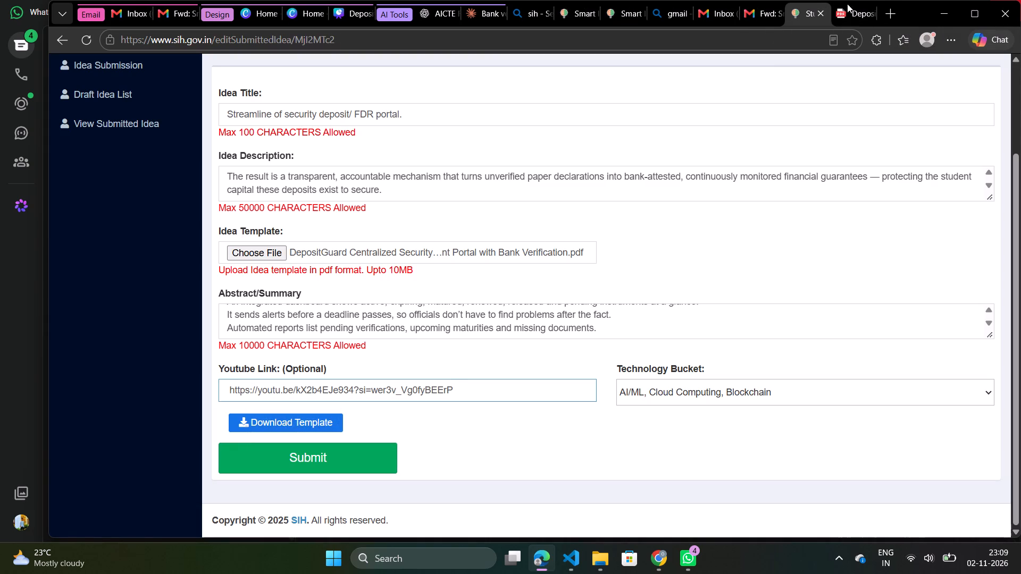
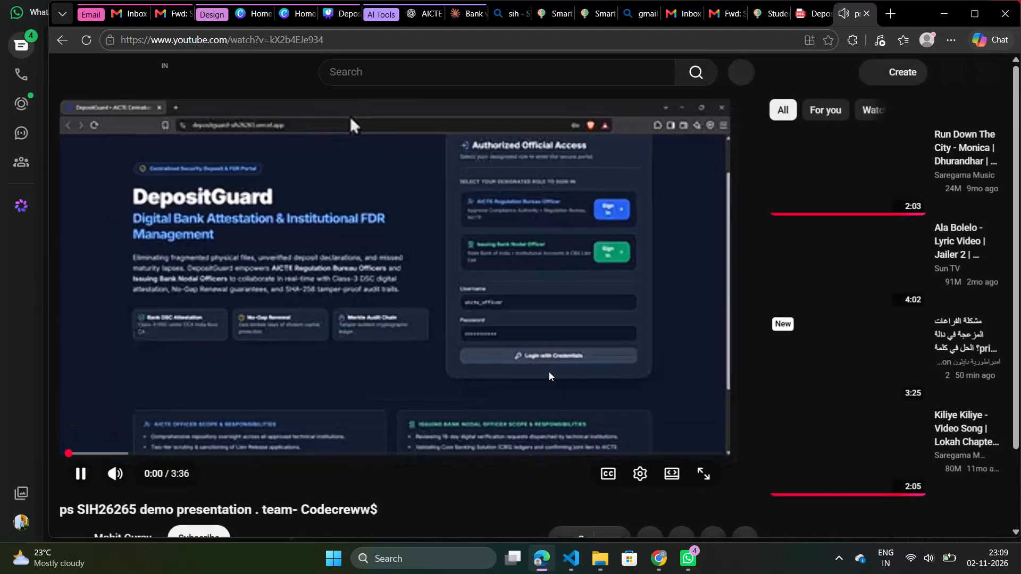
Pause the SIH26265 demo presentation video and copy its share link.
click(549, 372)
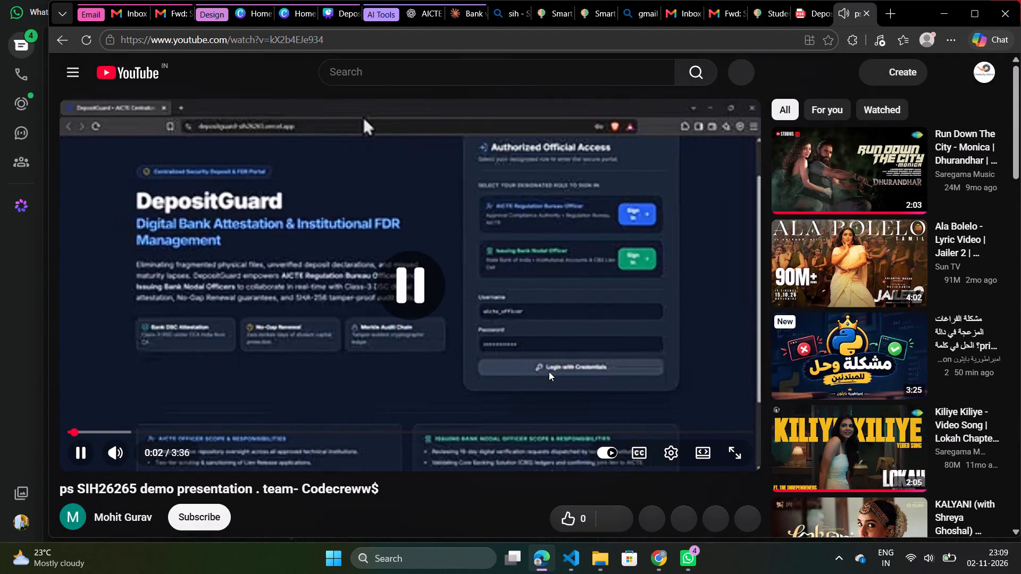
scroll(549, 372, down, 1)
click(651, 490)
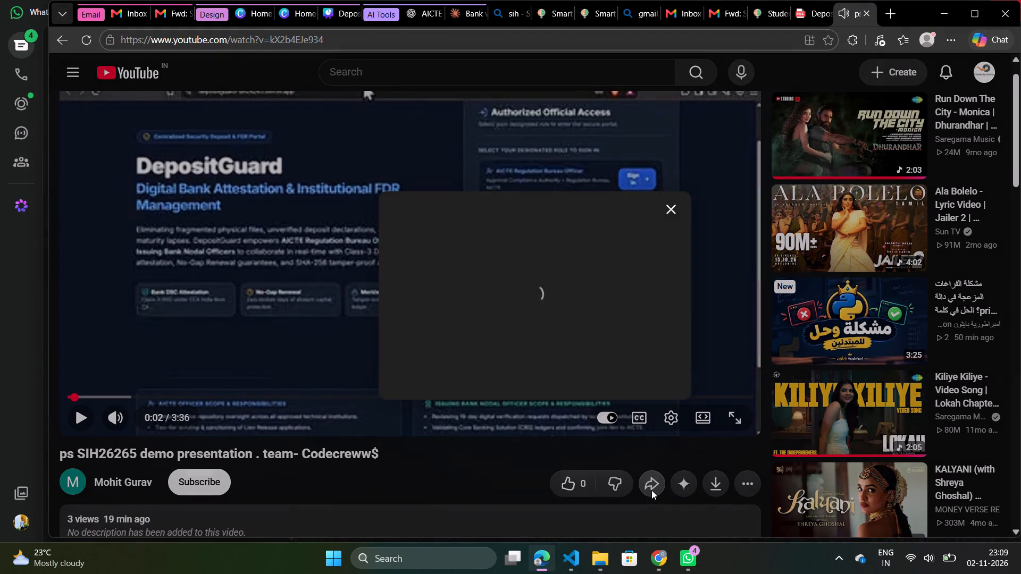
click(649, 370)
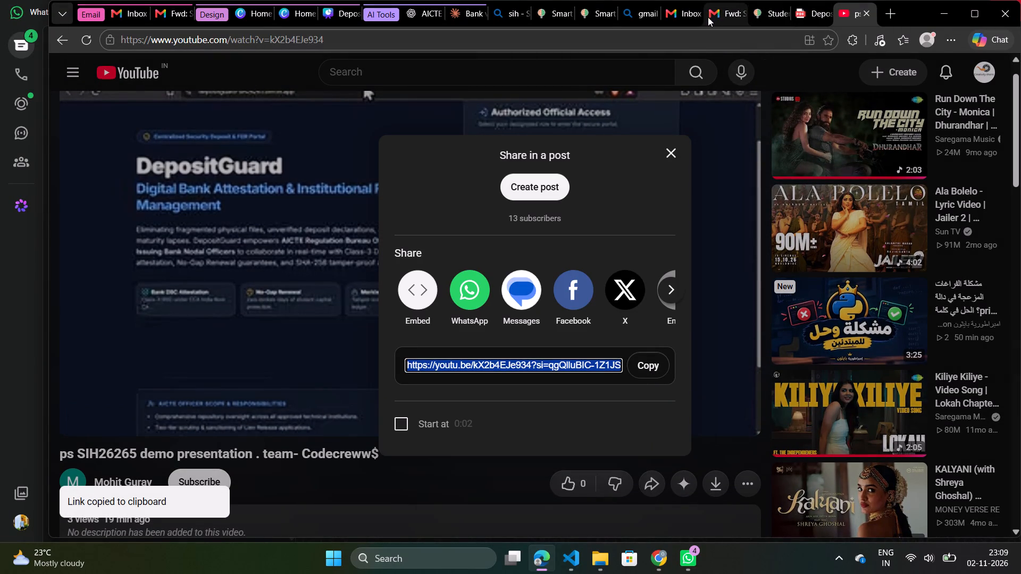
Return to the idea update form and choose AI/ML, Cloud Computing, Blockchain as the Technology Bucket.
click(764, 9)
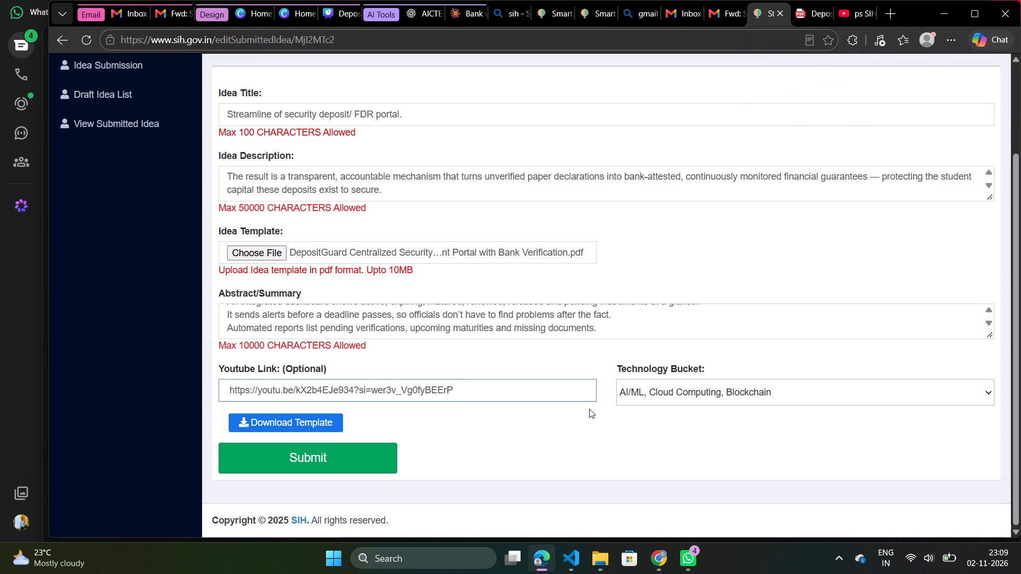
click(655, 389)
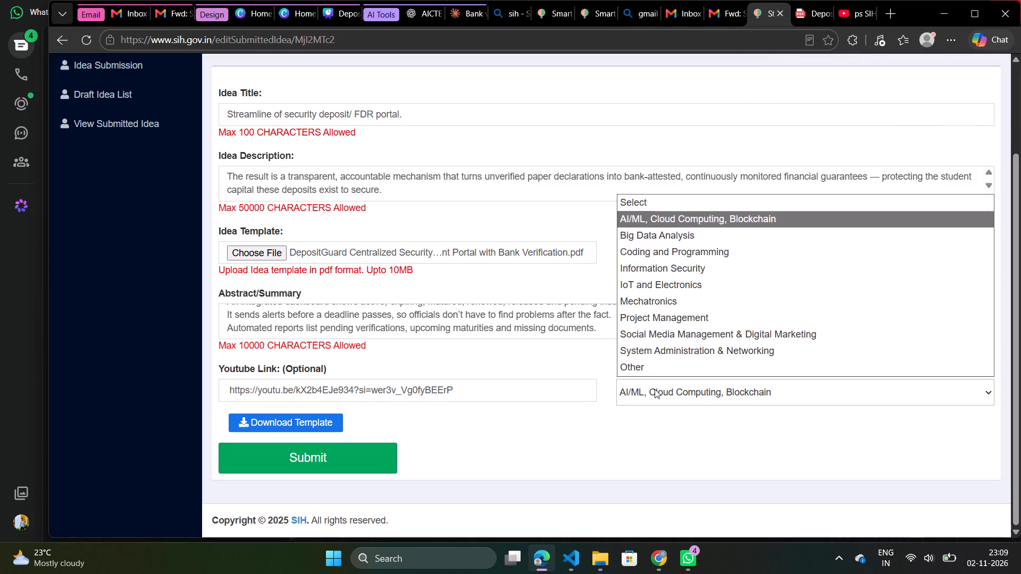
click(655, 389)
click(655, 389)
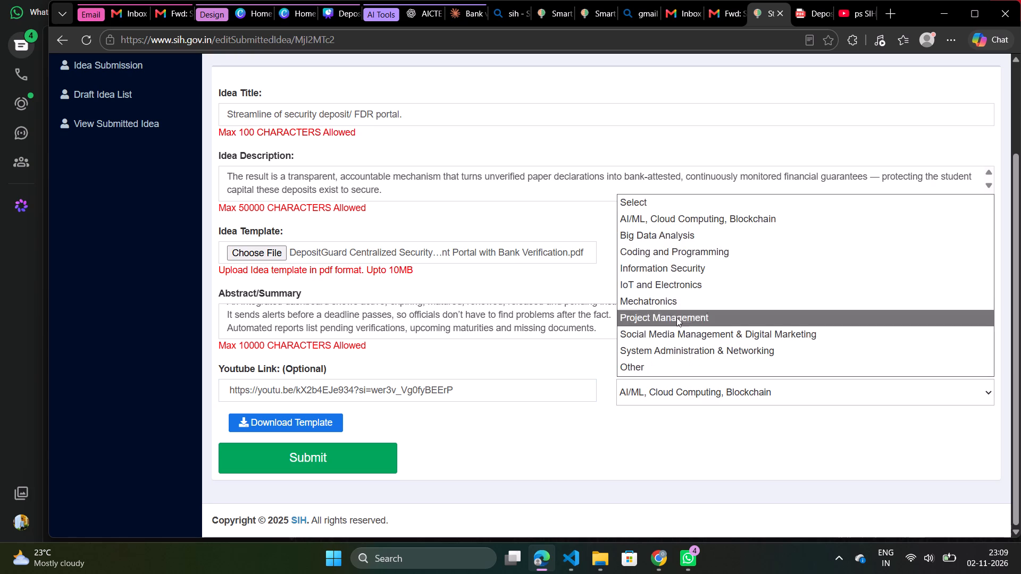
scroll(683, 290, down, 1)
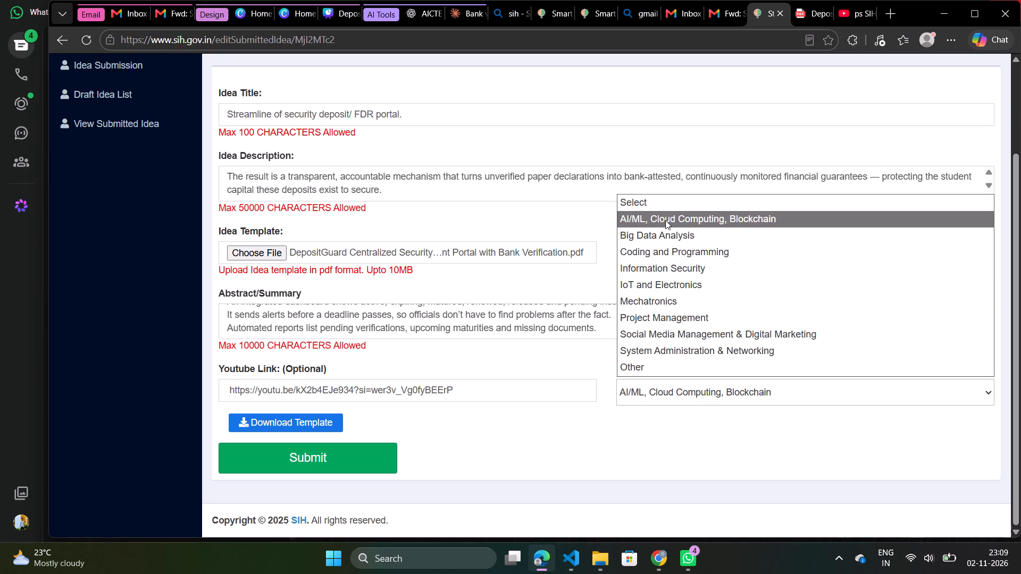
click(665, 220)
Review the completed fields of the Streamline of security deposit/ FDR portal idea and submit the update.
scroll(535, 441, up, 2)
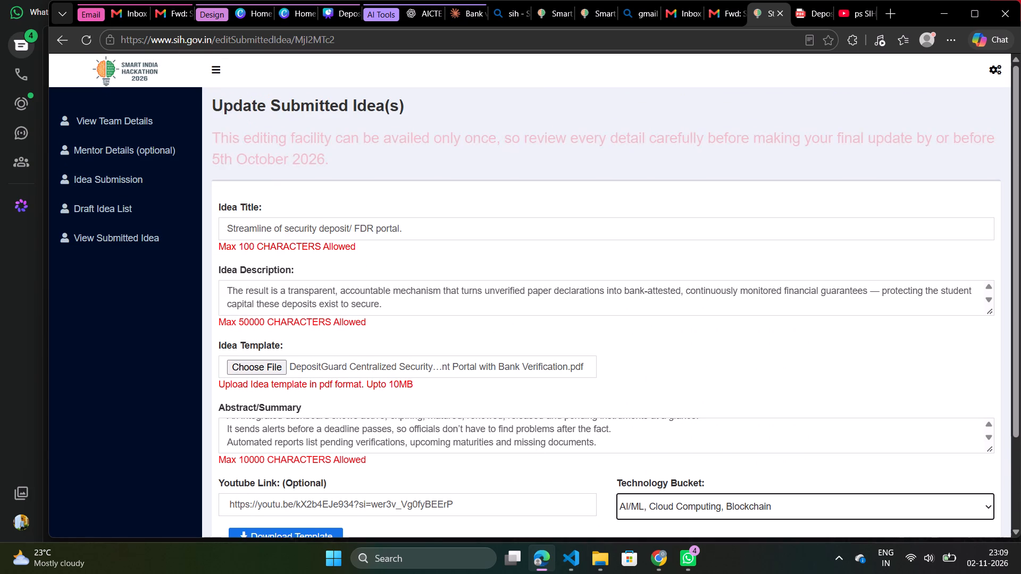
scroll(535, 441, down, 3)
click(362, 453)
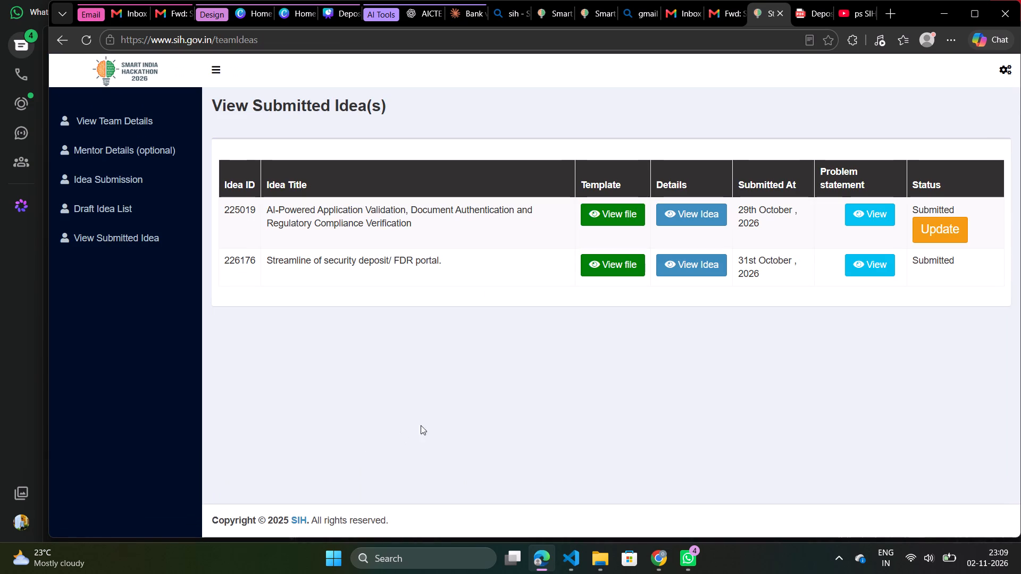
Open the submitted template file of the Streamline of security deposit/ FDR portal idea and examine its pages through Research and References.
scroll(481, 411, up, 1)
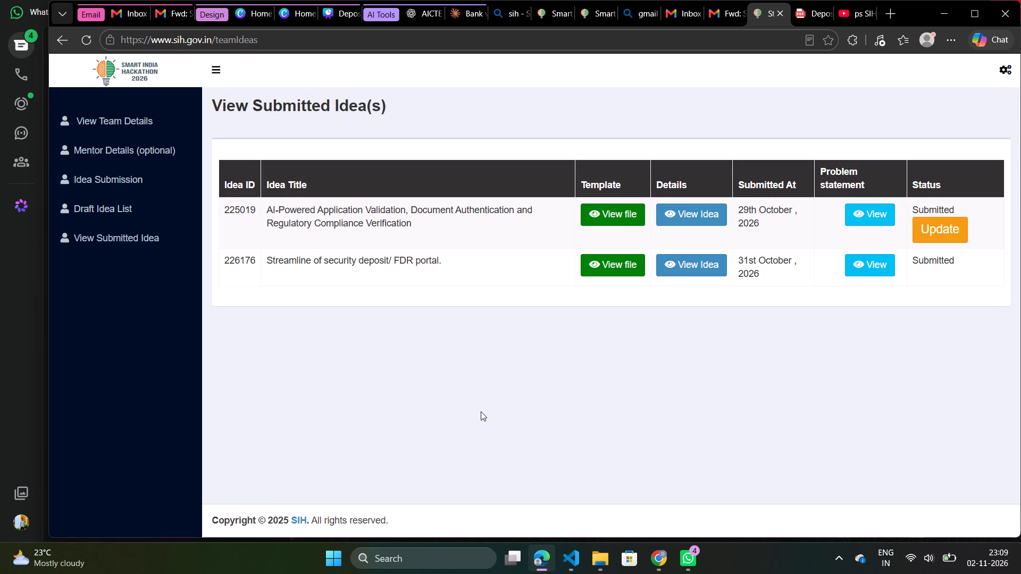
click(618, 261)
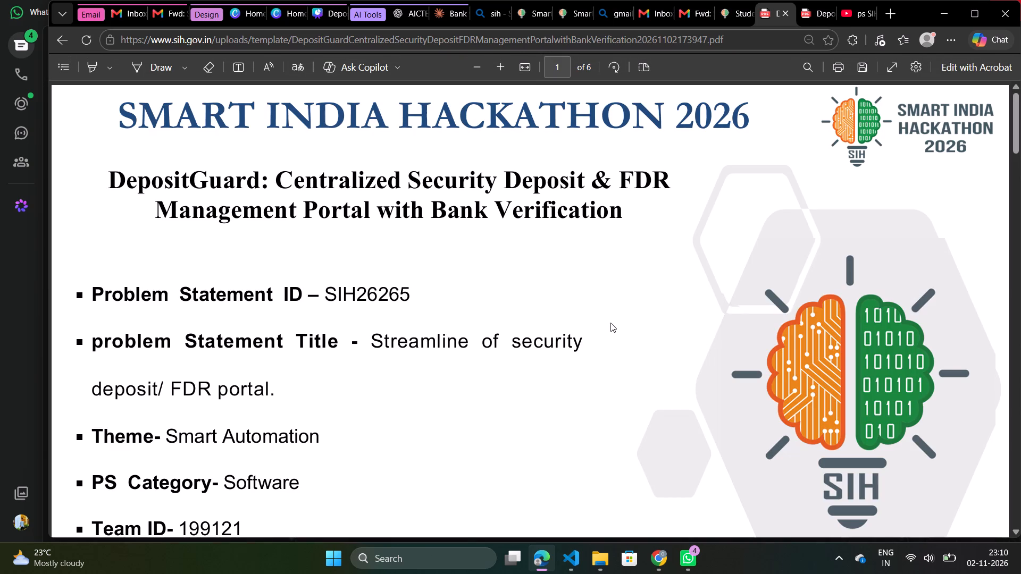
scroll(607, 325, down, 9)
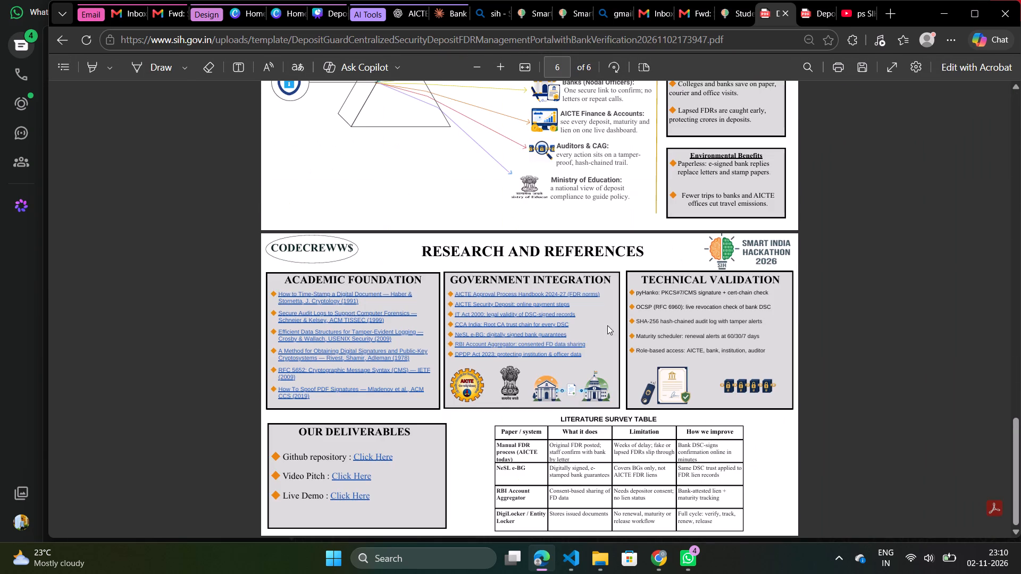
scroll(506, 384, down, 2)
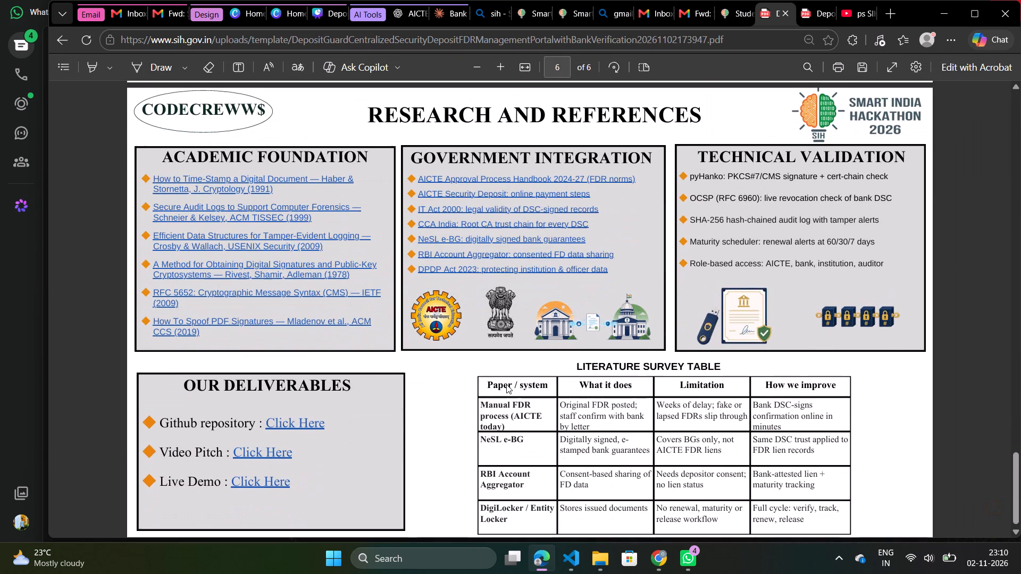
scroll(506, 384, up, 1)
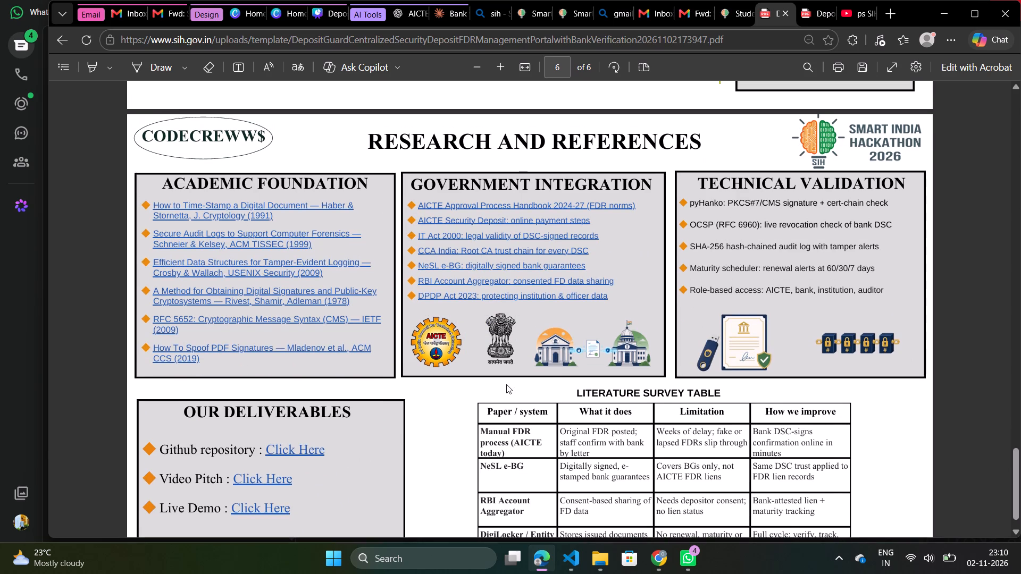
scroll(506, 384, down, 1)
scroll(506, 384, up, 3)
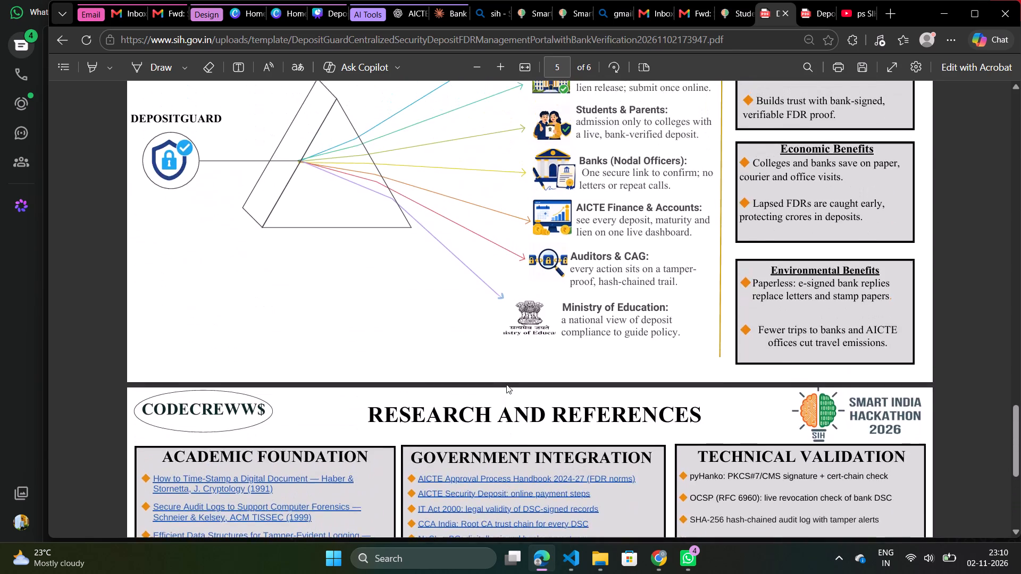
scroll(506, 384, up, 1)
scroll(506, 384, down, 2)
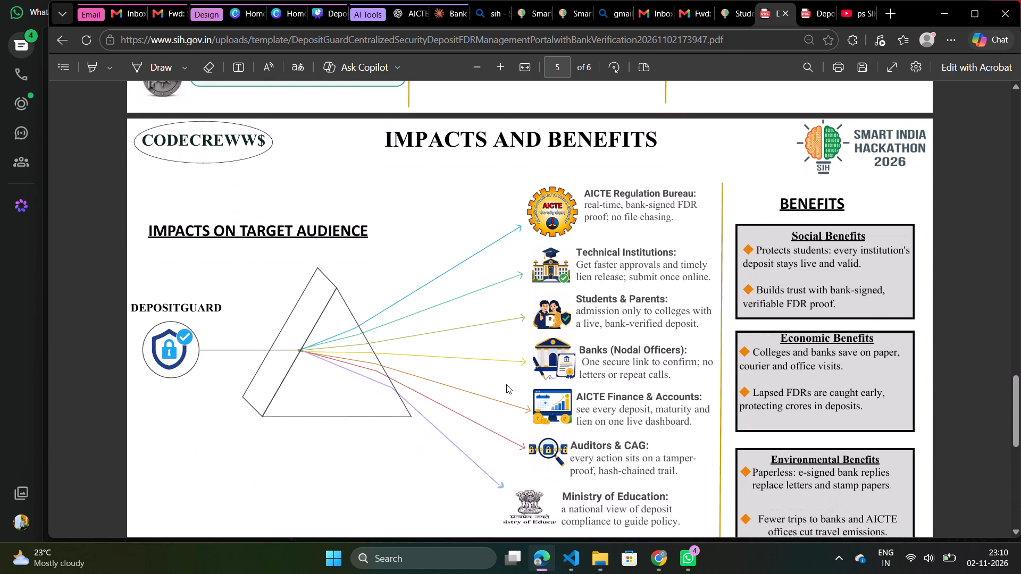
scroll(506, 384, up, 3)
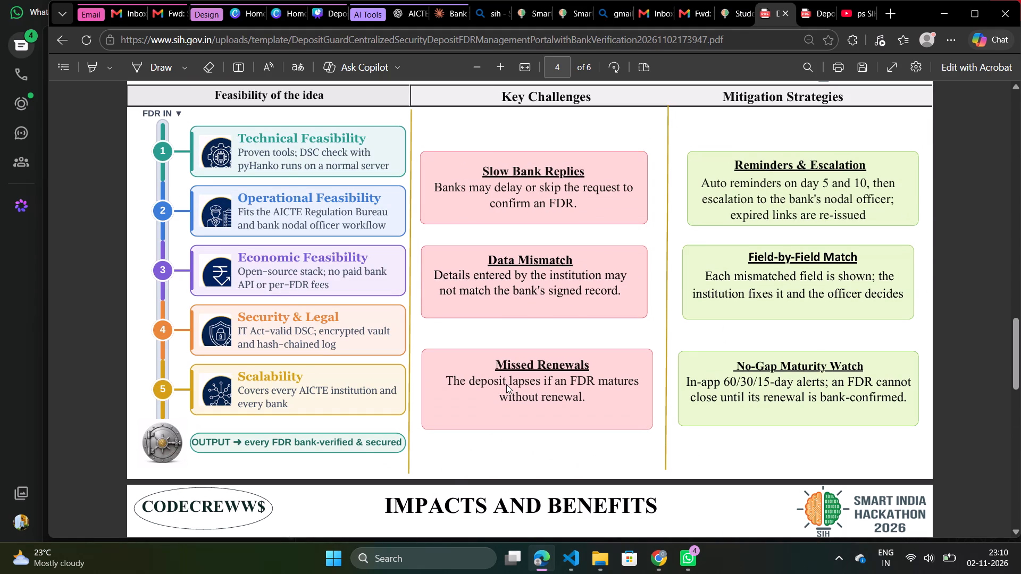
scroll(506, 384, up, 5)
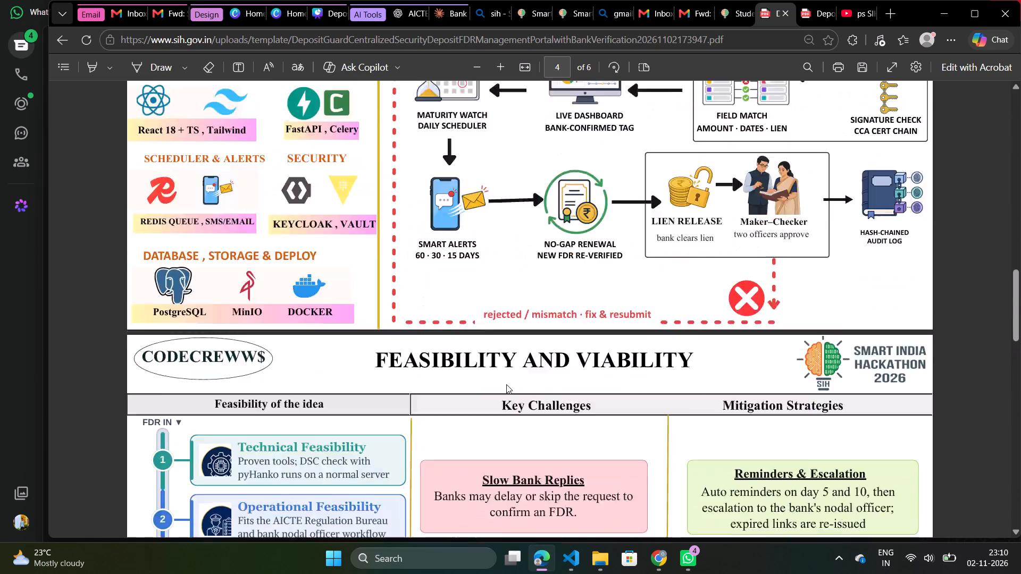
scroll(506, 384, up, 2)
scroll(506, 384, down, 1)
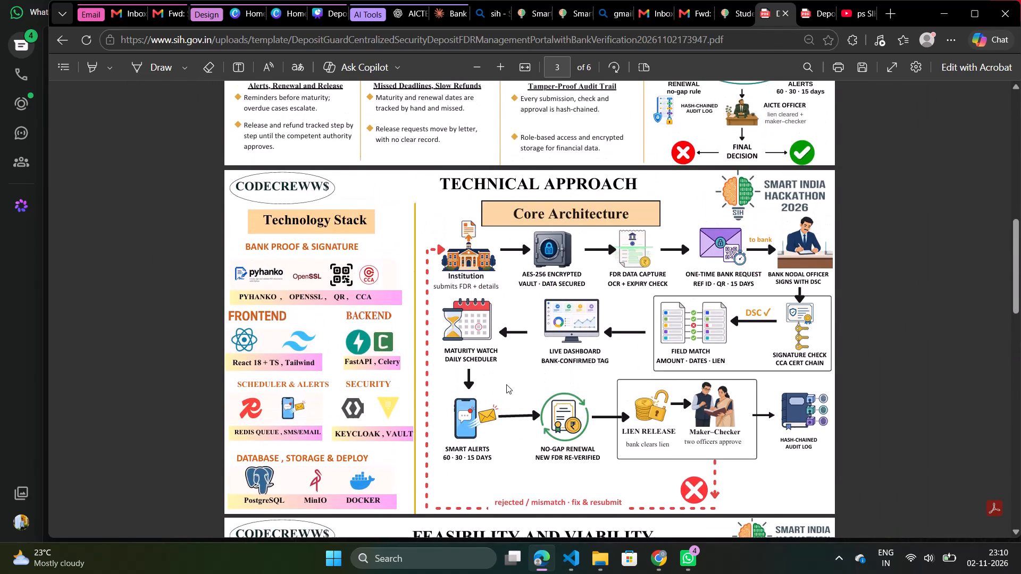
scroll(506, 384, down, 1)
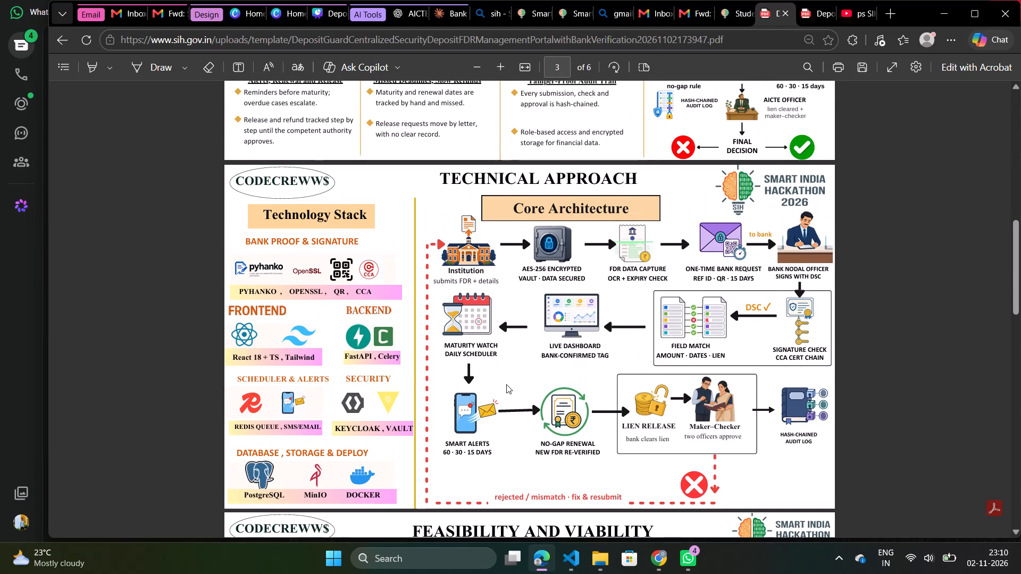
scroll(506, 384, up, 1)
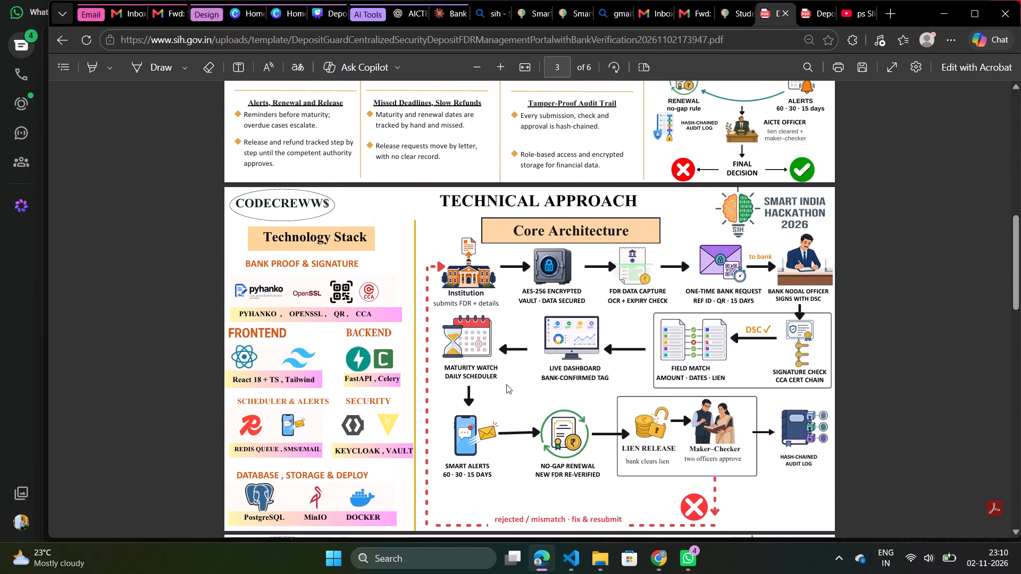
scroll(506, 384, up, 2)
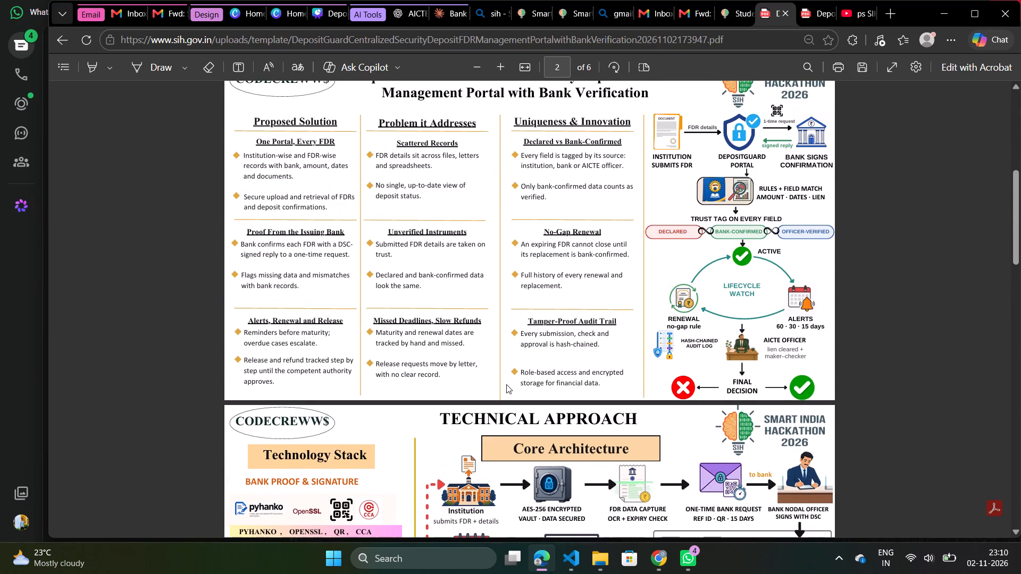
scroll(506, 384, up, 3)
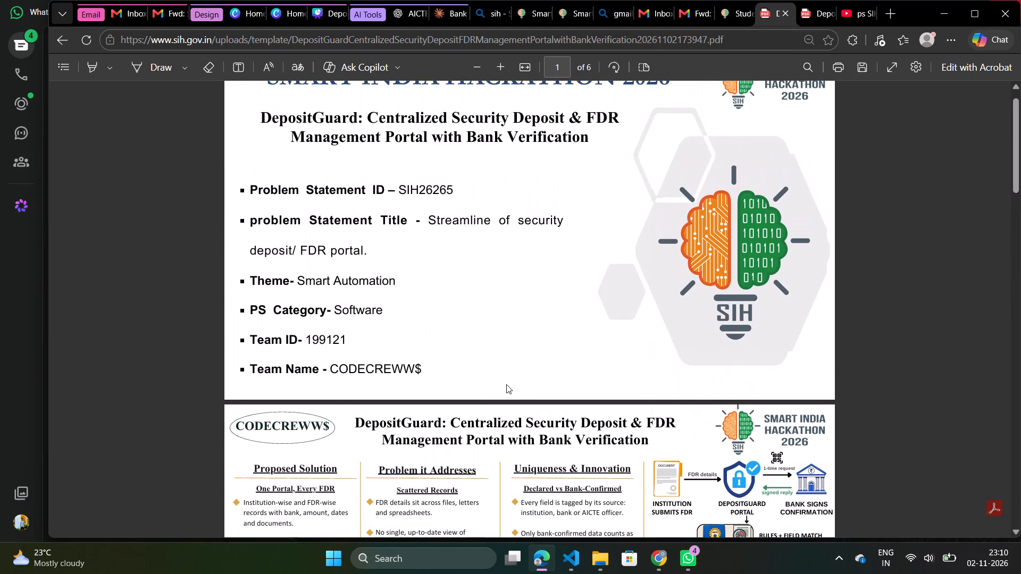
scroll(506, 384, up, 1)
scroll(506, 384, down, 10)
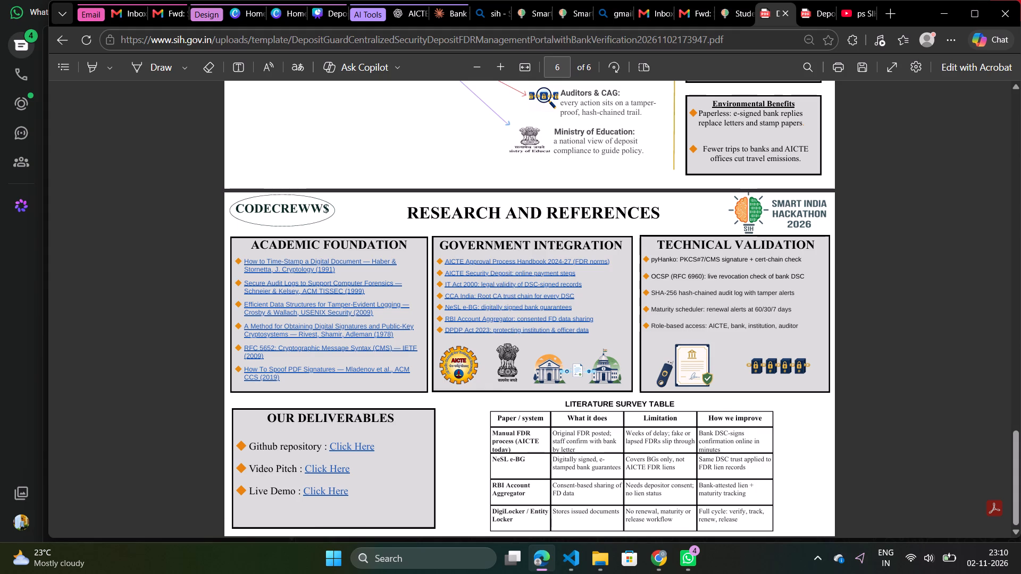
scroll(596, 435, down, 2)
Return to the submitted ideas, read the problem statement details for the Streamline of security deposit/ FDR portal idea, and close them.
click(735, 14)
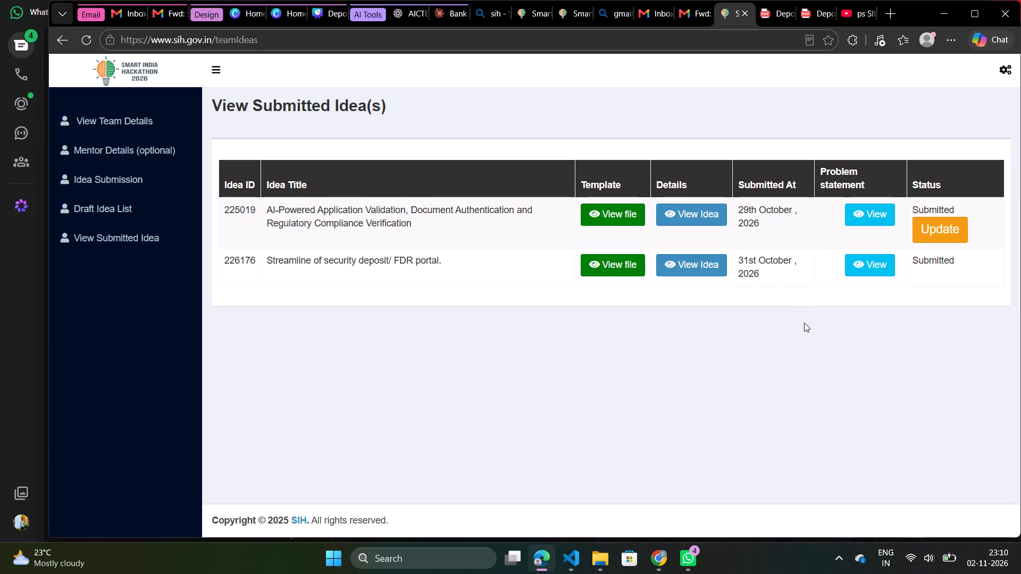
scroll(804, 323, down, 1)
click(864, 266)
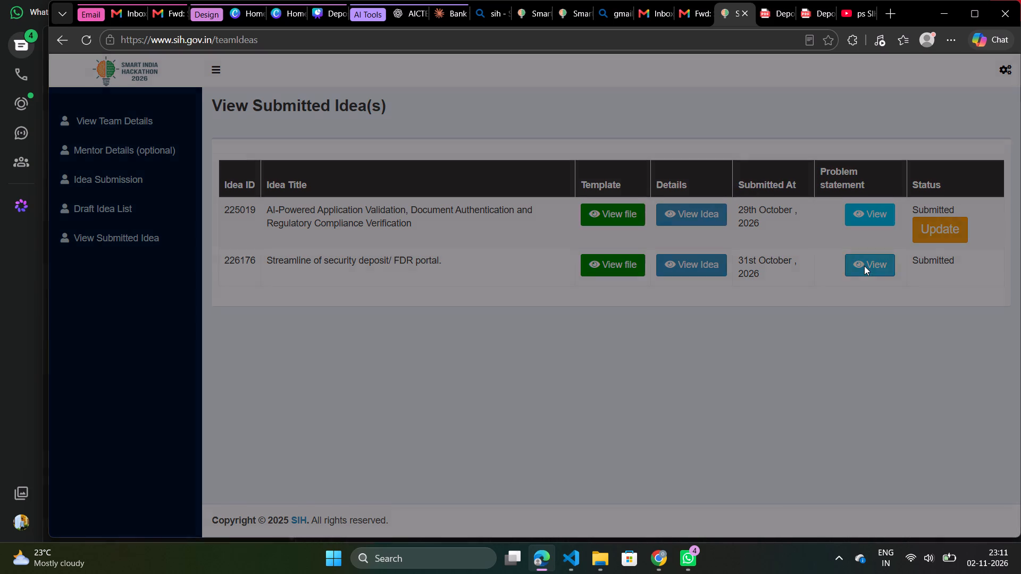
scroll(638, 303, down, 6)
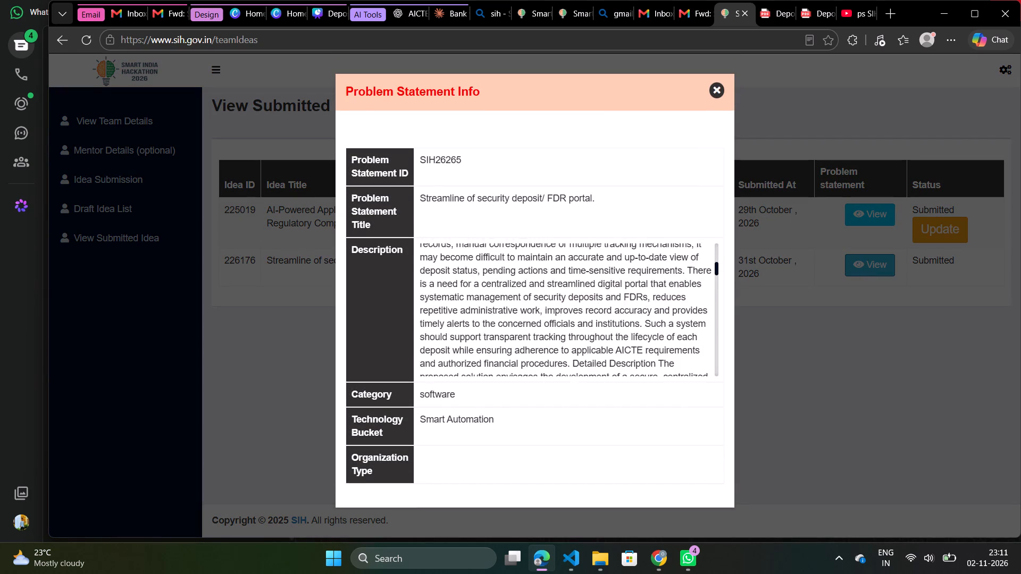
scroll(638, 303, down, 7)
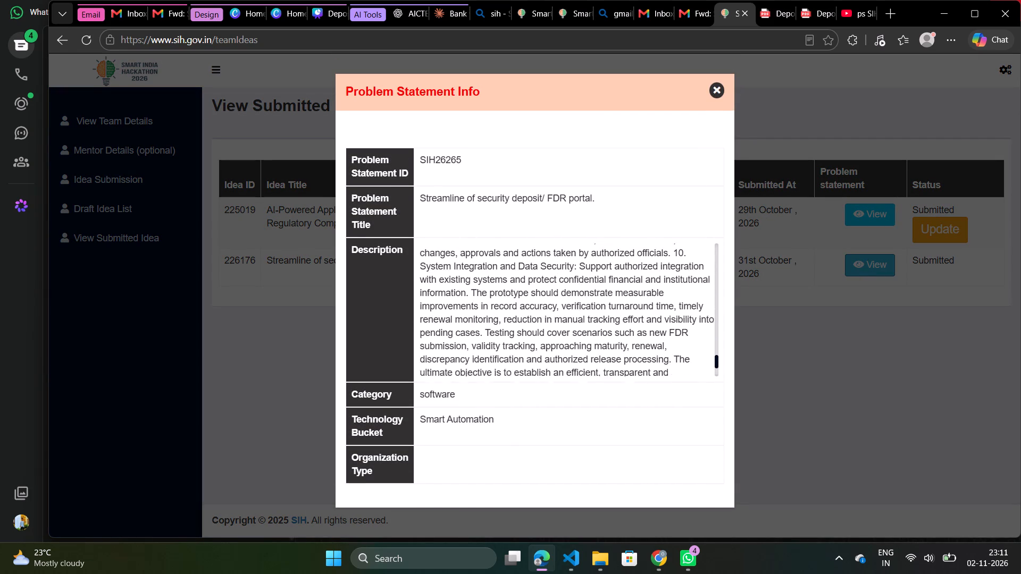
scroll(638, 303, down, 2)
scroll(638, 303, up, 7)
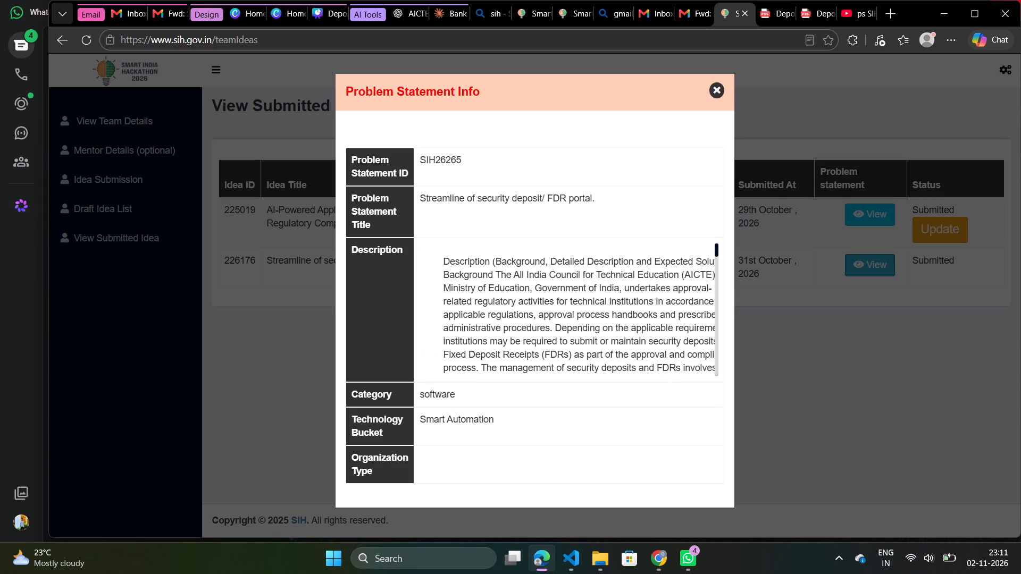
click(717, 92)
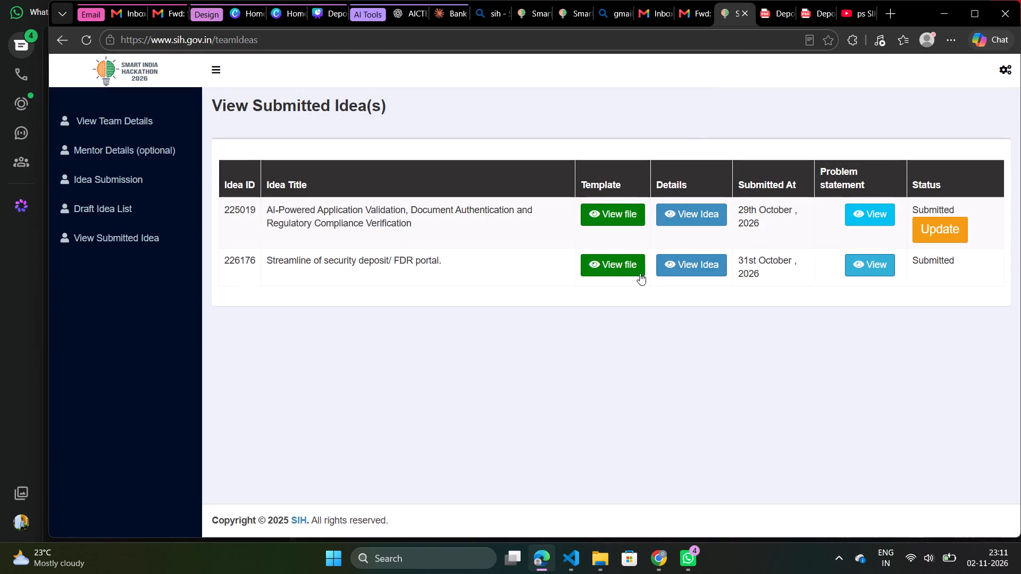
Recheck the title page of the submitted DepositGuard PDF.
click(782, 10)
scroll(601, 247, up, 16)
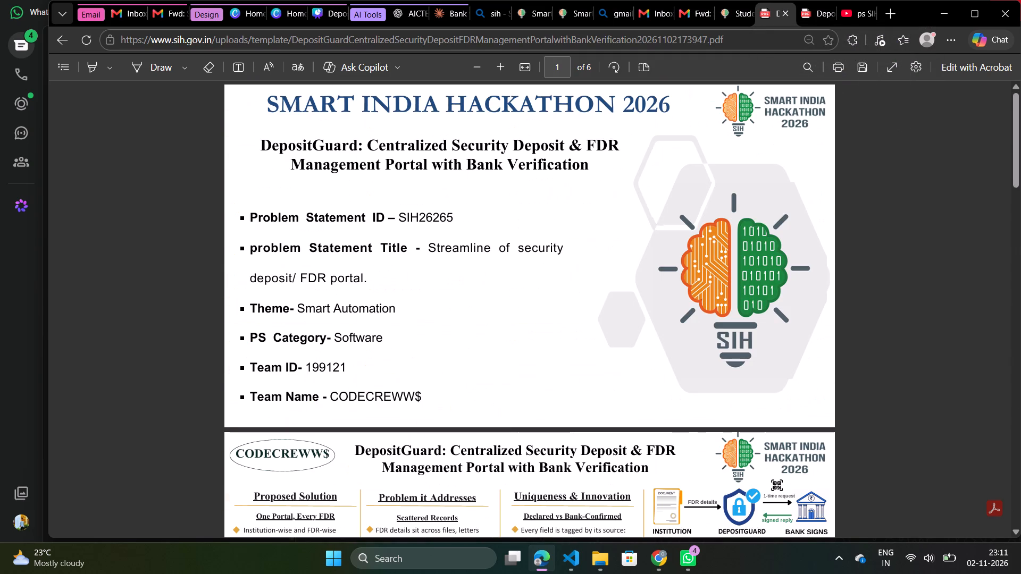
Open the submitted template file of the AI-Powered Application Validation idea and examine its title, proposed solution and Technical Approach pages.
click(726, 15)
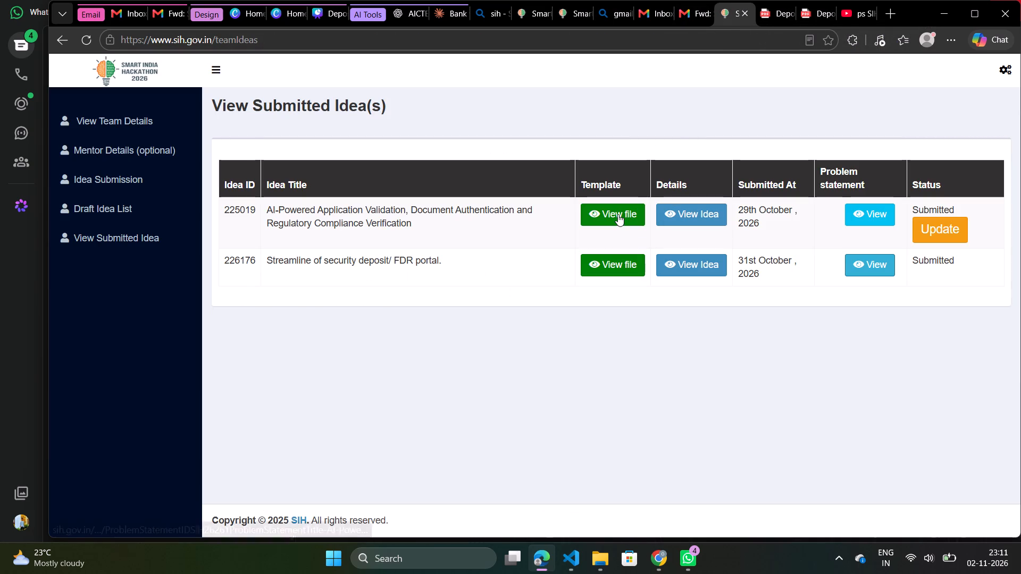
click(618, 214)
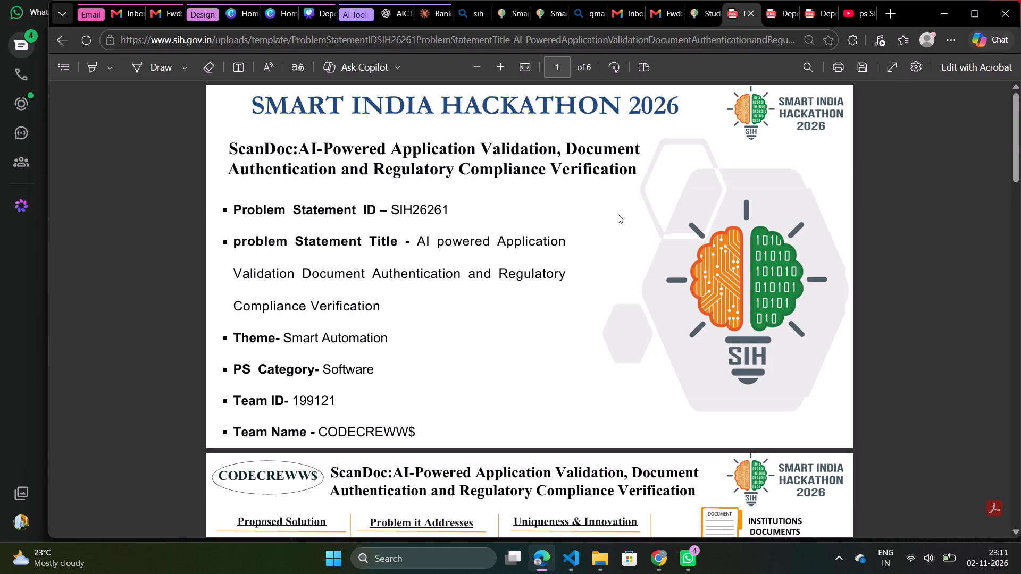
scroll(603, 301, down, 5)
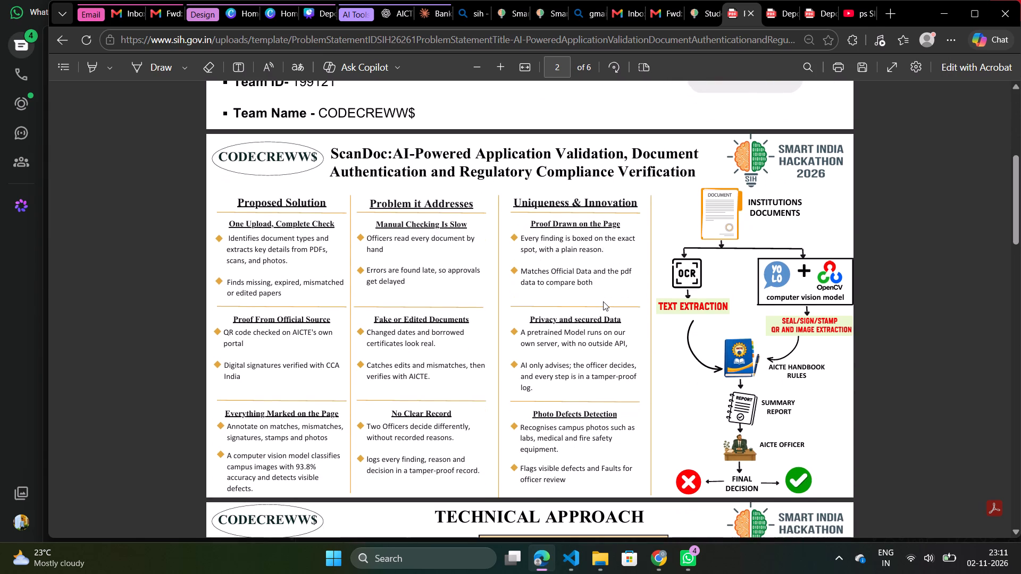
scroll(603, 301, down, 5)
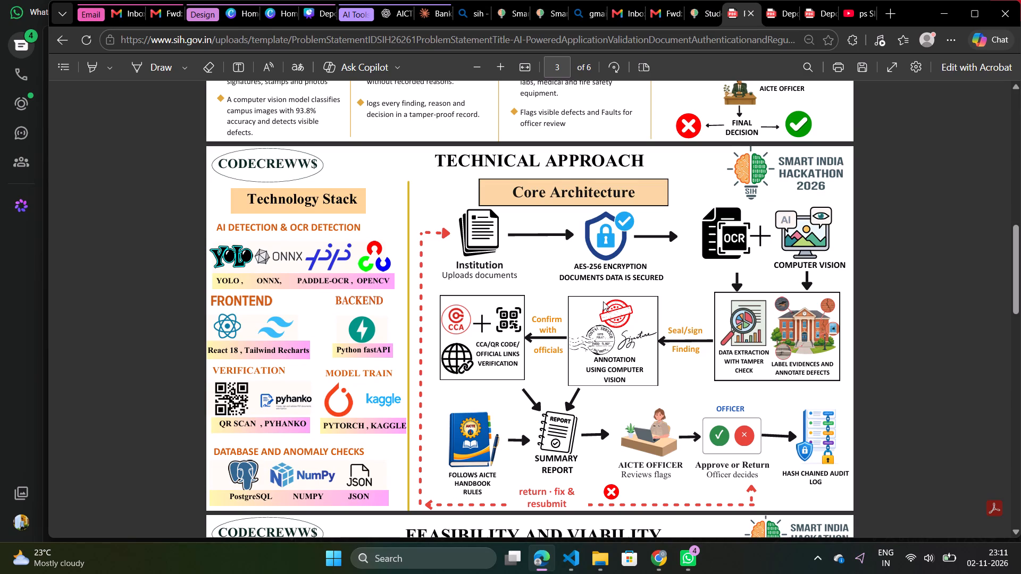
scroll(603, 301, up, 6)
scroll(603, 301, down, 7)
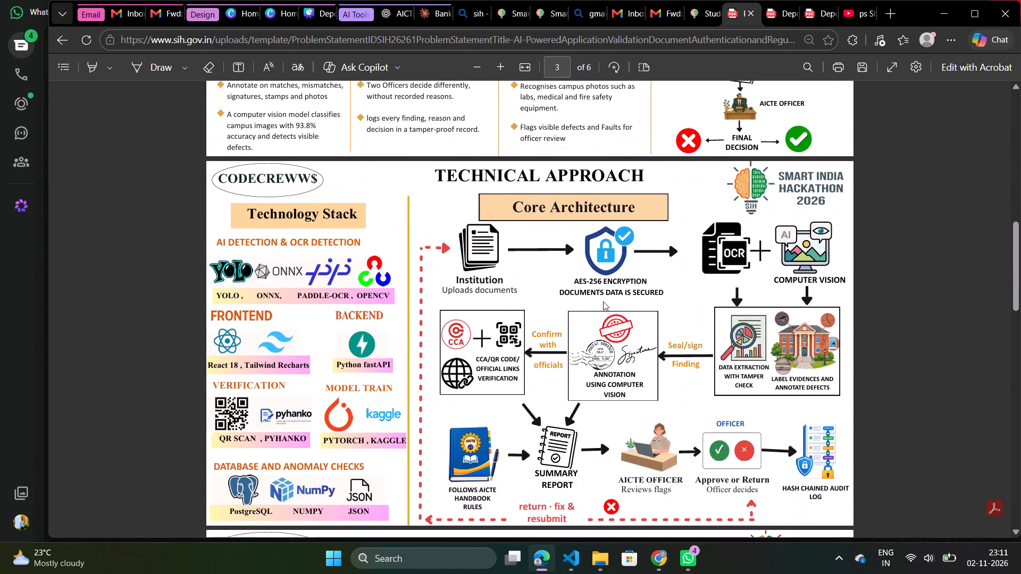
Examine the rest of the ScanDoc PDF: feasibility, Impacts and Benefits, and Research and References.
scroll(603, 301, down, 8)
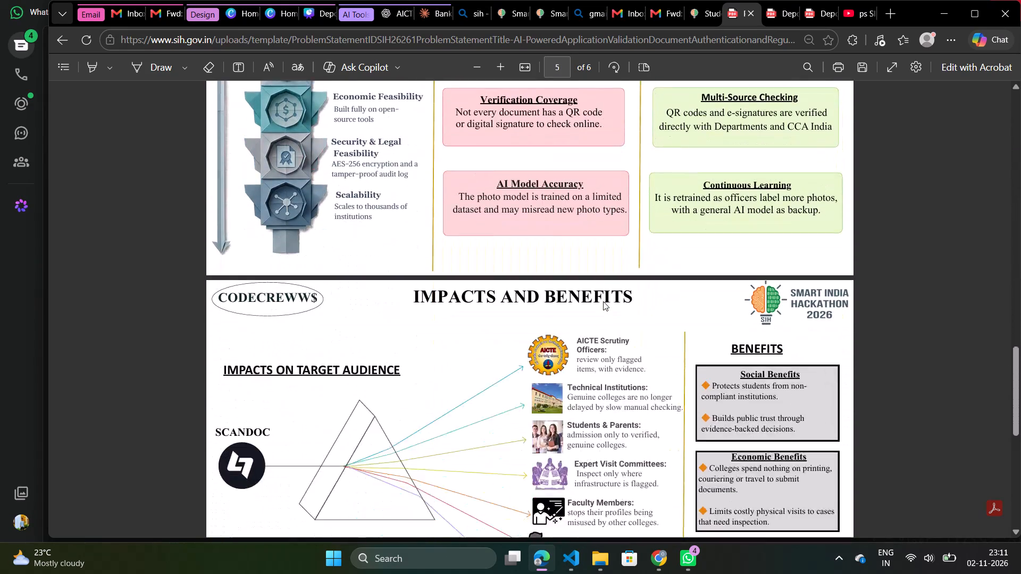
scroll(603, 301, down, 7)
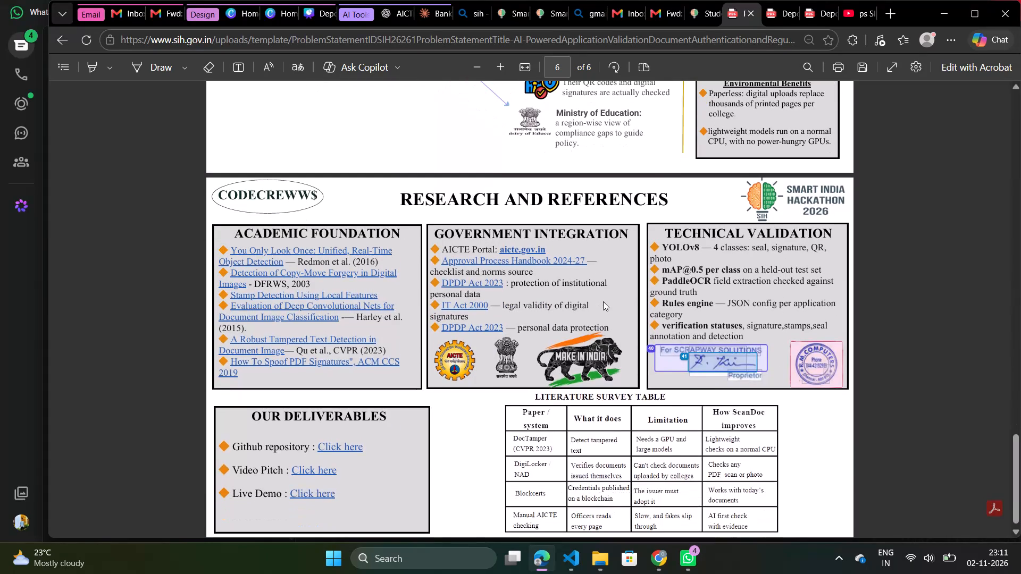
scroll(603, 301, down, 2)
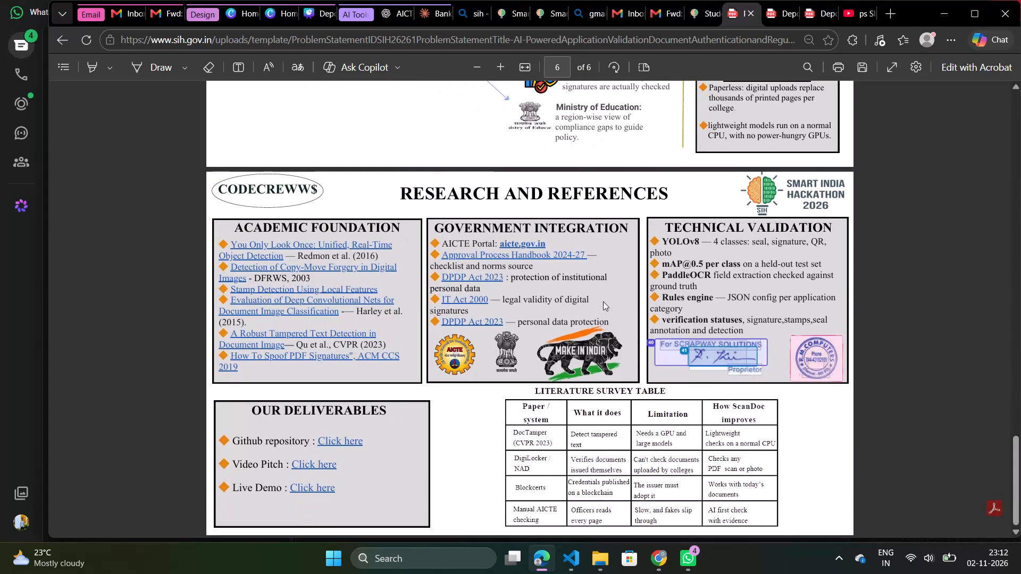
scroll(603, 301, up, 8)
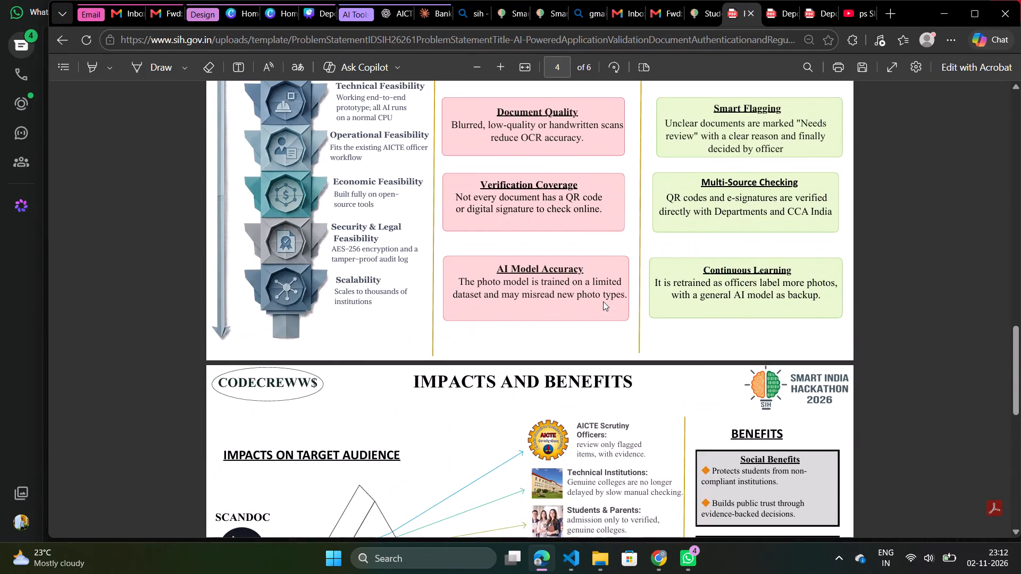
scroll(603, 301, down, 5)
scroll(603, 301, left, 1)
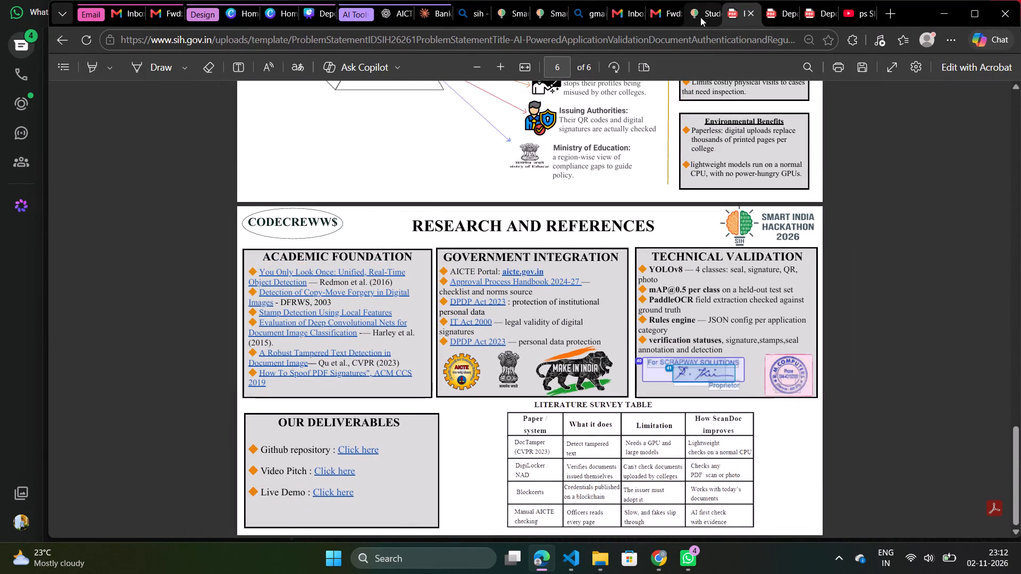
Return to the hackathon portal and check the team details.
click(700, 17)
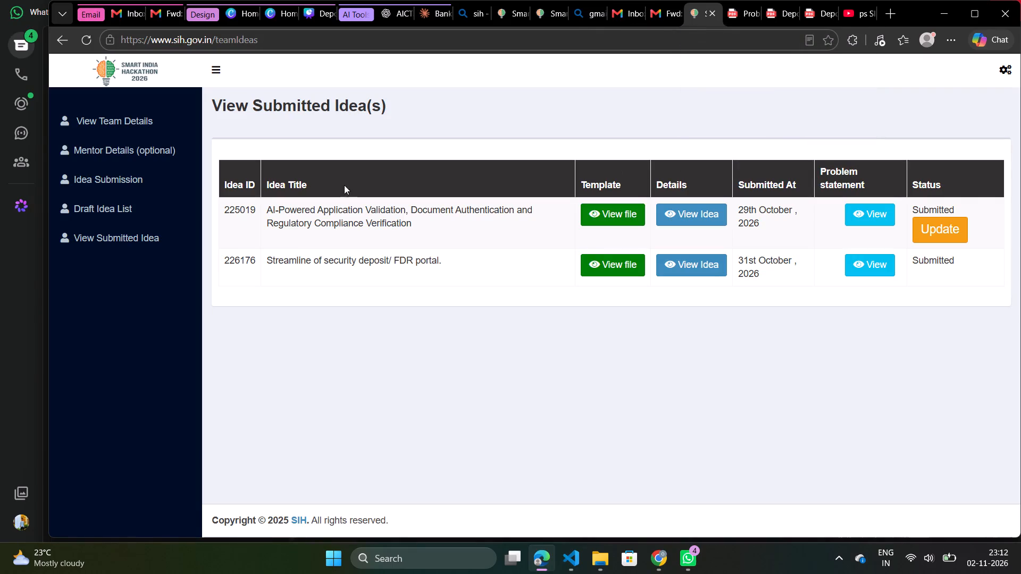
click(98, 121)
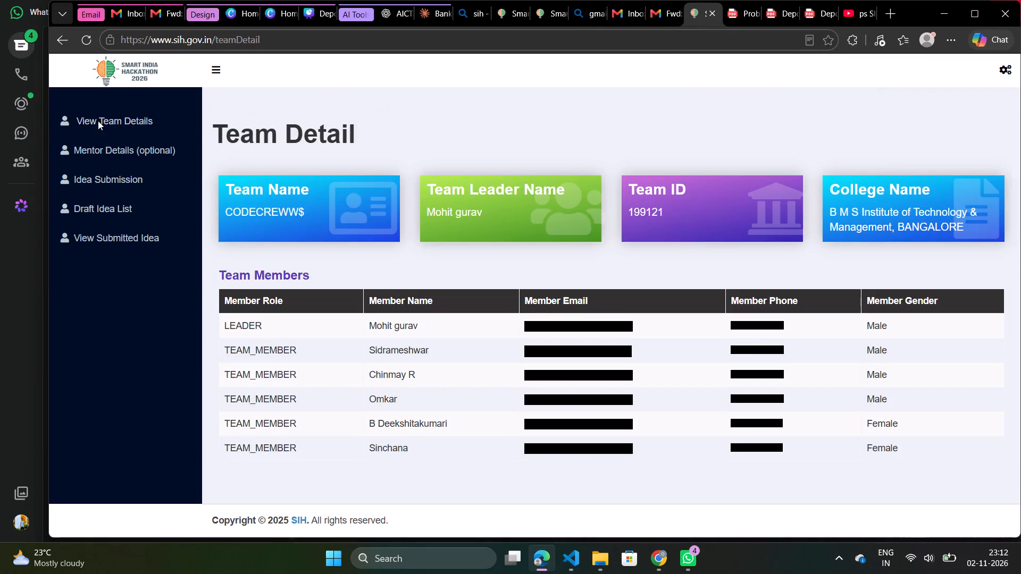
Read the submitted idea details for Streamline of security deposit/ FDR portal, from description to YouTube link, and close them.
click(135, 246)
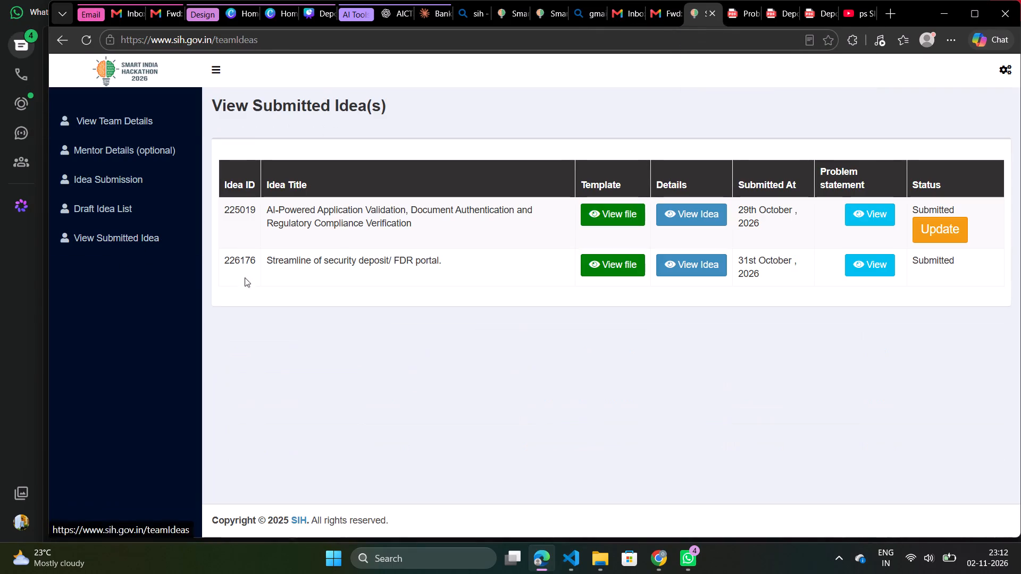
click(684, 263)
scroll(610, 353, left, 1)
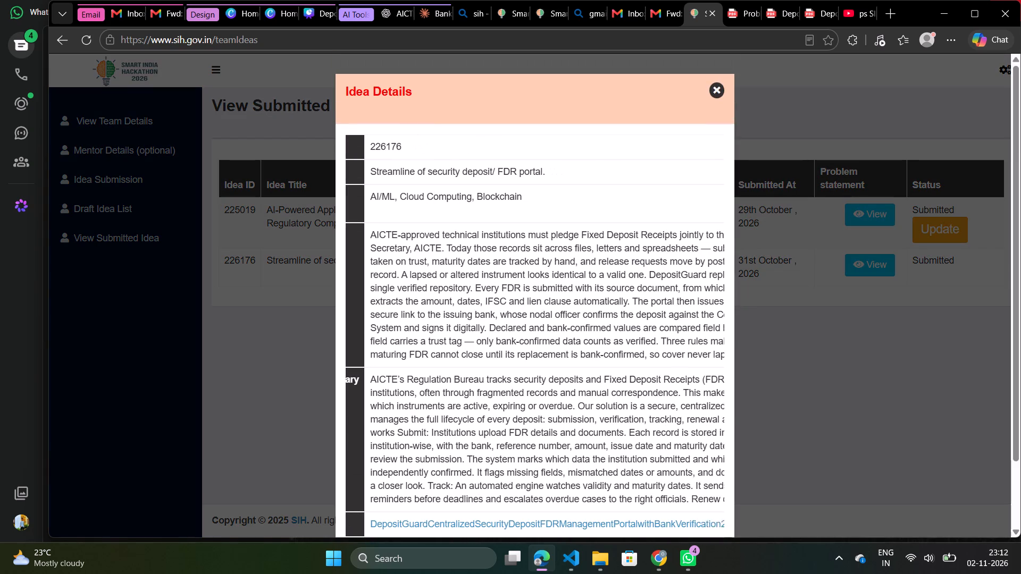
scroll(610, 353, left, 1)
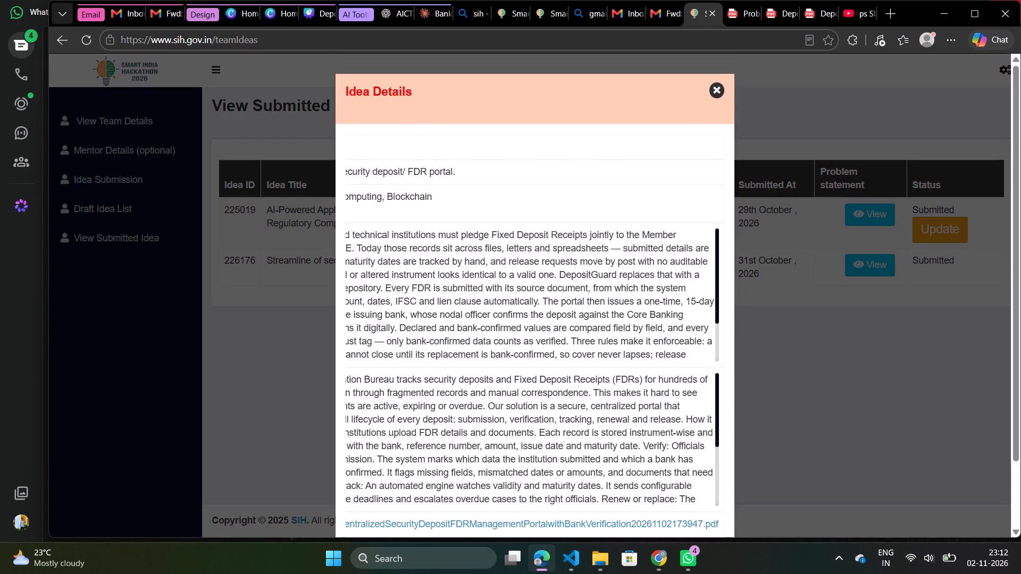
scroll(610, 353, right, 3)
scroll(610, 353, down, 2)
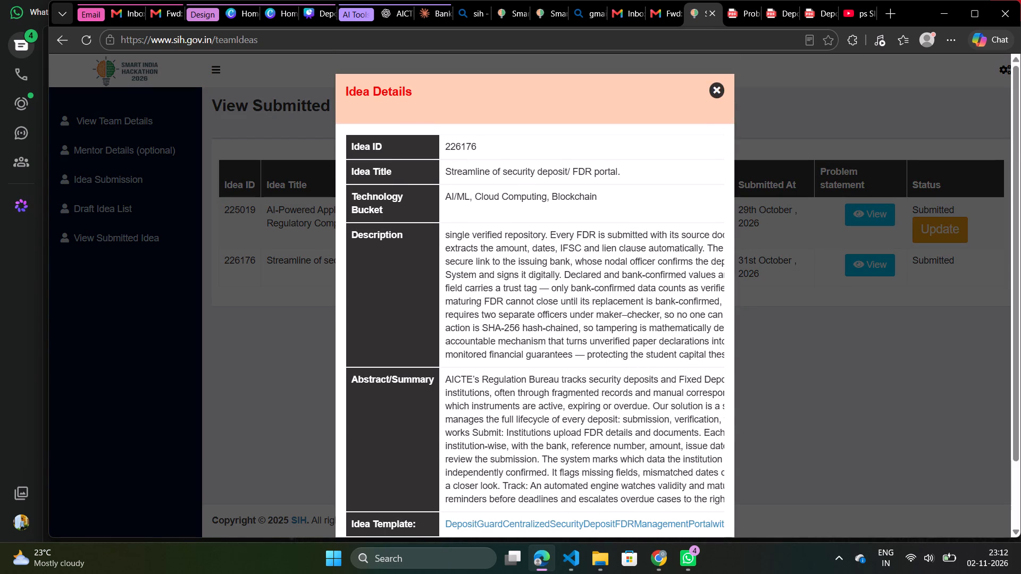
scroll(591, 421, down, 6)
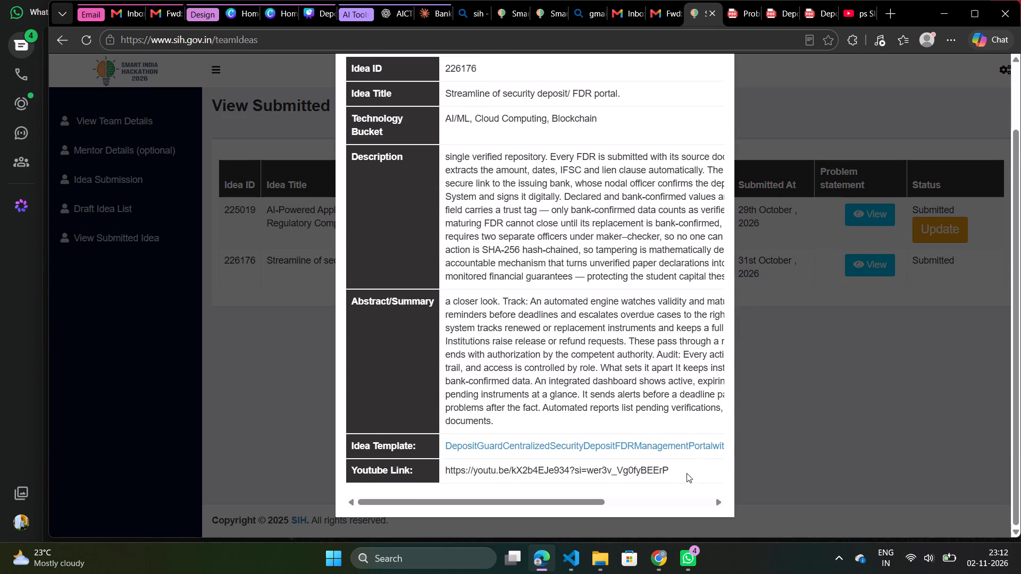
click(648, 471)
scroll(618, 285, up, 3)
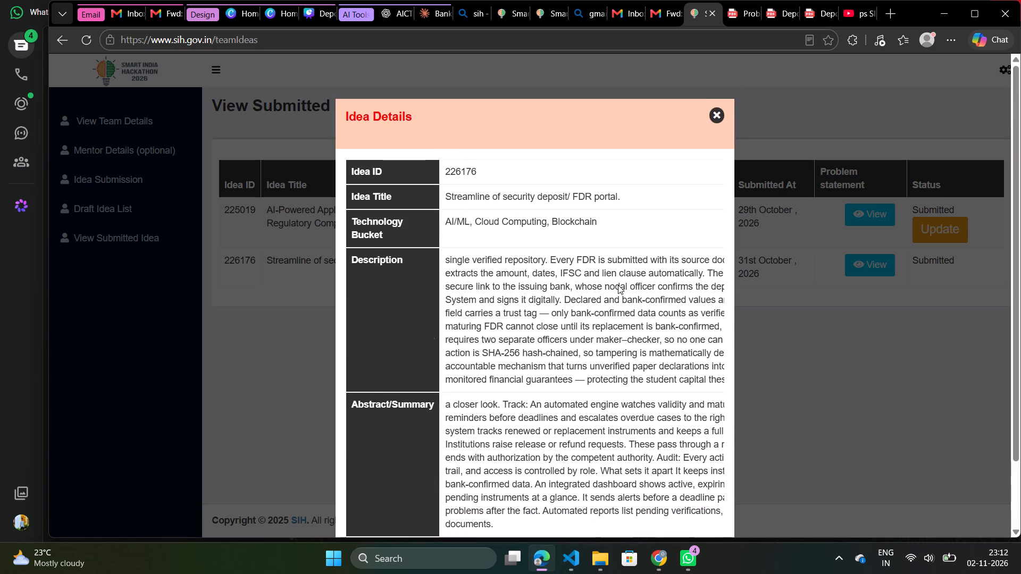
click(717, 90)
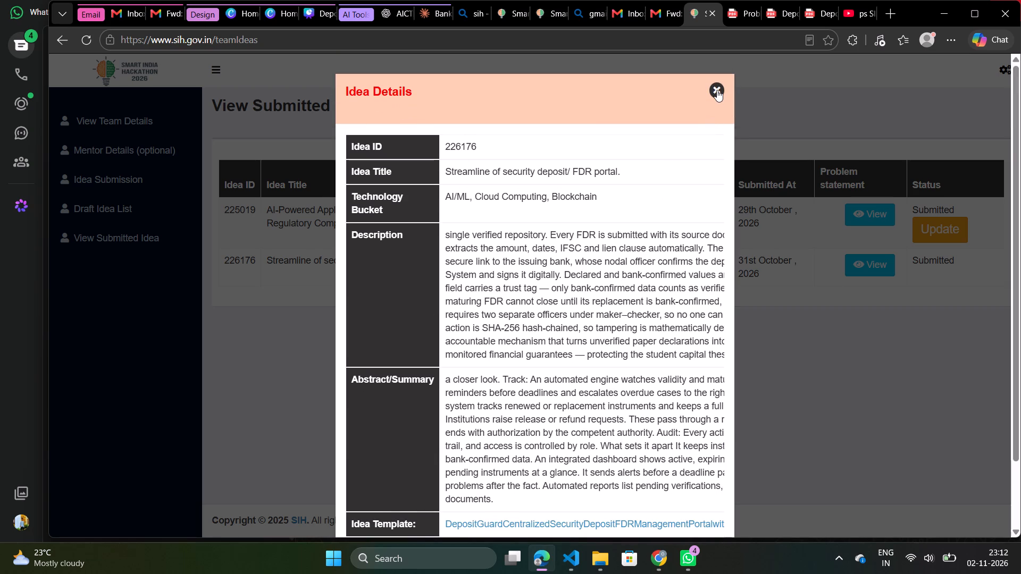
Read the problem statement details for the AI-Powered Application Validation idea through the end of the description, and close them.
click(860, 207)
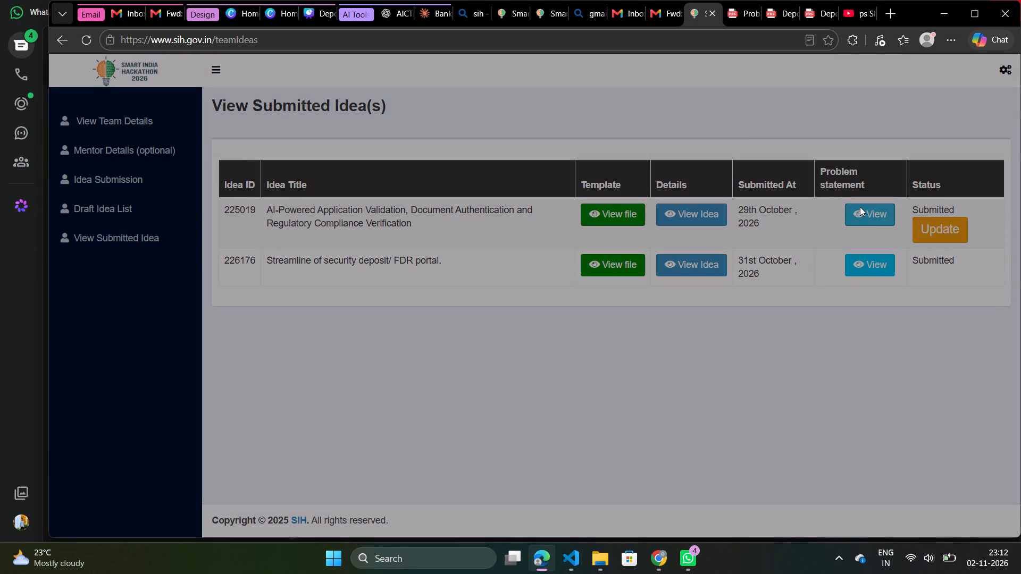
scroll(616, 274, down, 7)
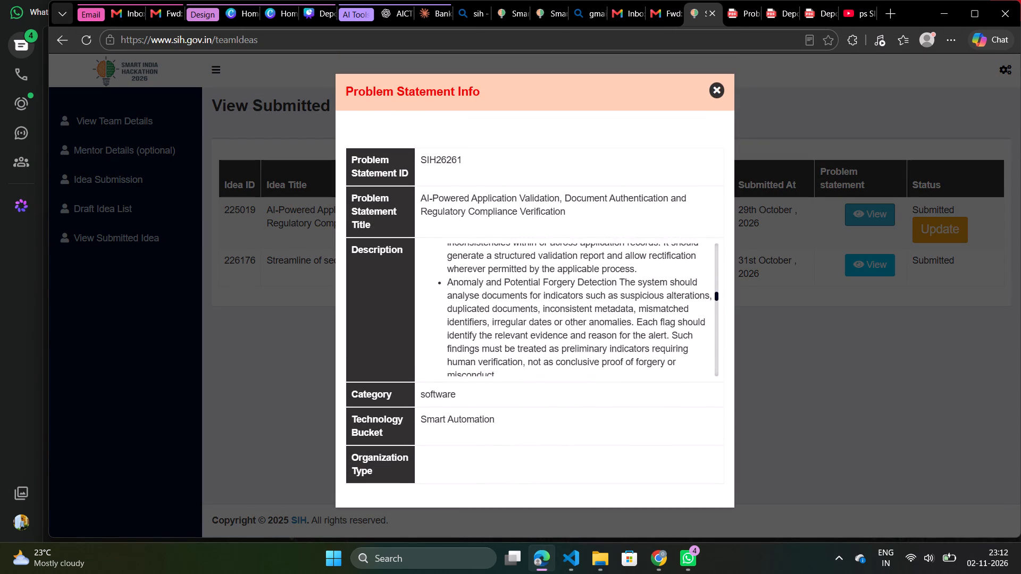
scroll(616, 274, down, 8)
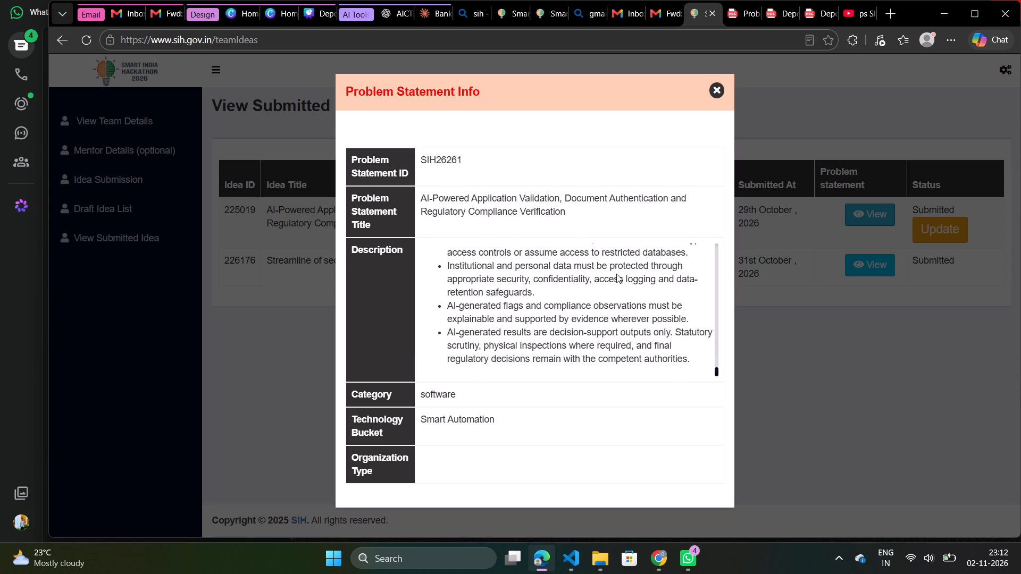
scroll(616, 274, down, 1)
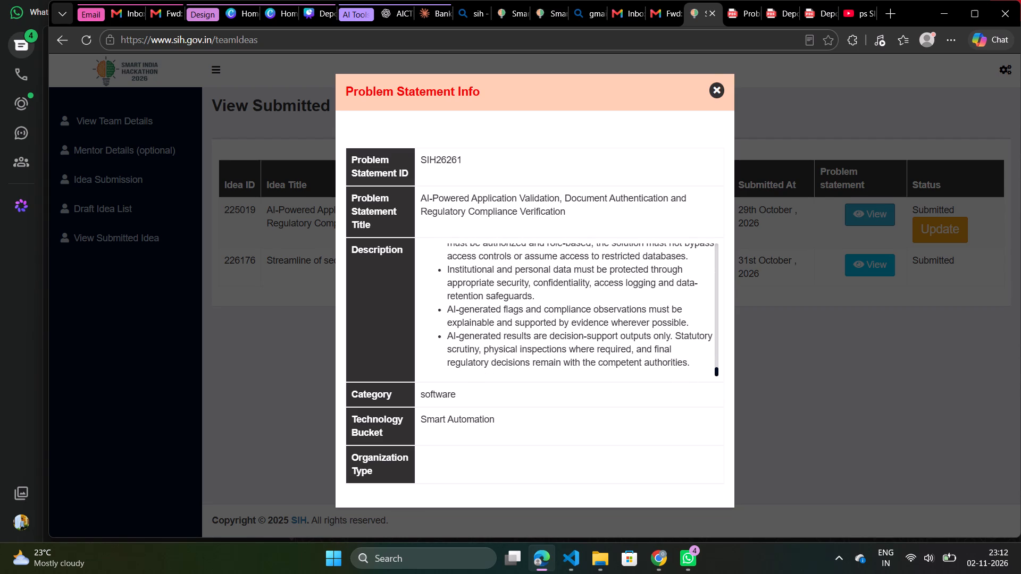